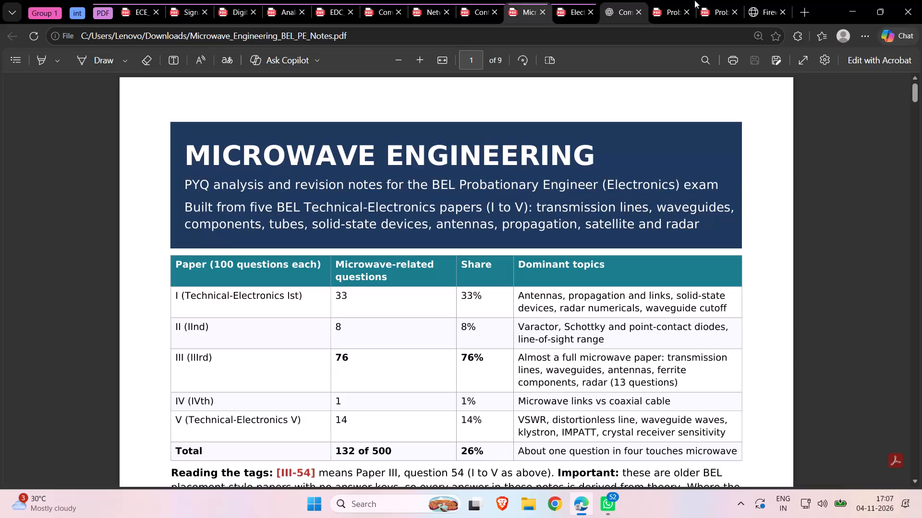
Search the web for overleaf in a new browser tab and open the Overleaf site.
{"action": "left_click", "coordinate": [807, 13]}
{"action": "left_click", "coordinate": [468, 37]}
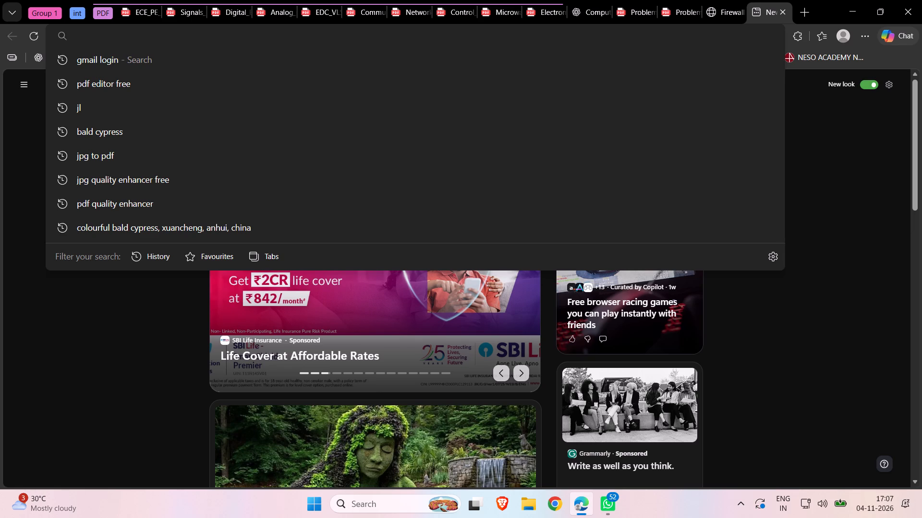
{"action": "key", "text": "o"}
{"action": "type", "text": "ver"}
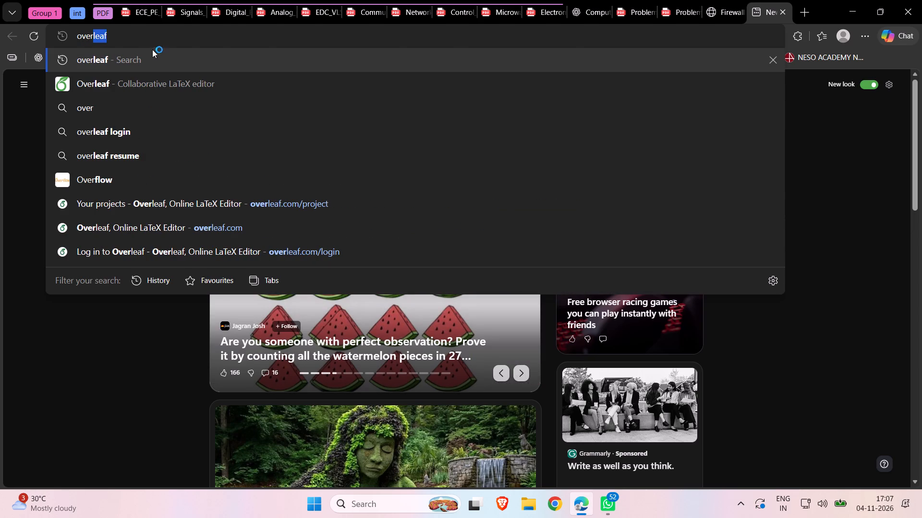
{"action": "left_click", "coordinate": [152, 51]}
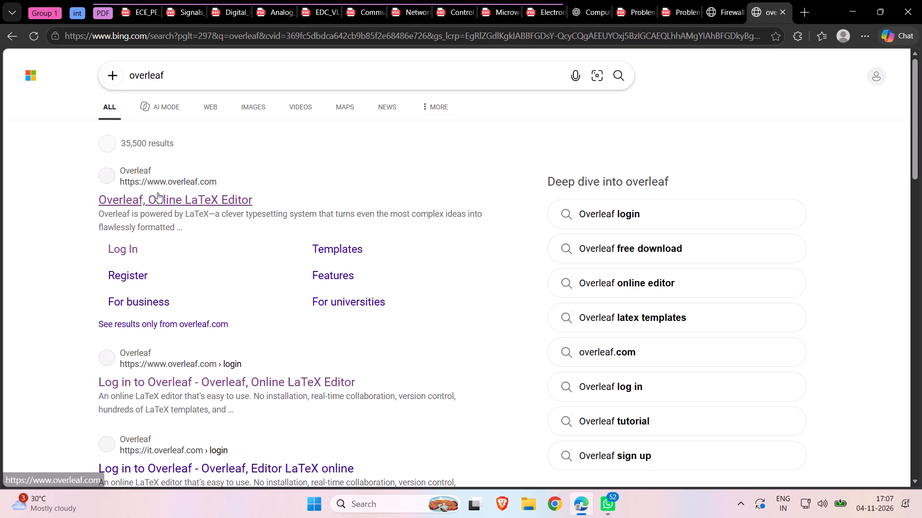
{"action": "left_click", "coordinate": [158, 192]}
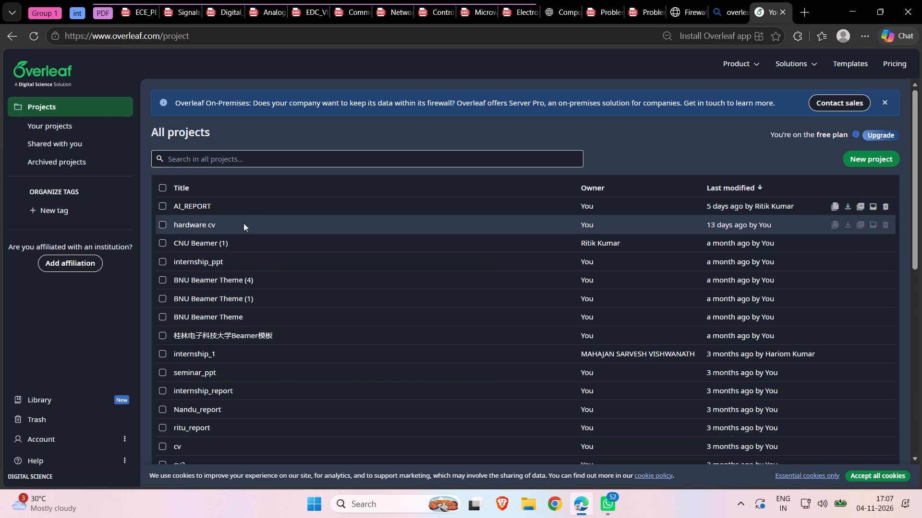
Open the "hardware cv" project from the project list.
{"action": "left_click", "coordinate": [230, 227]}
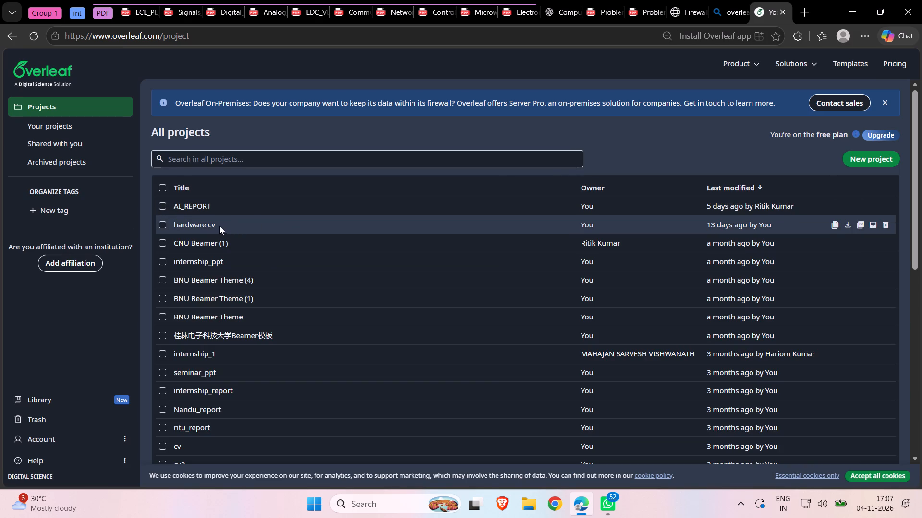
{"action": "left_click", "coordinate": [199, 226]}
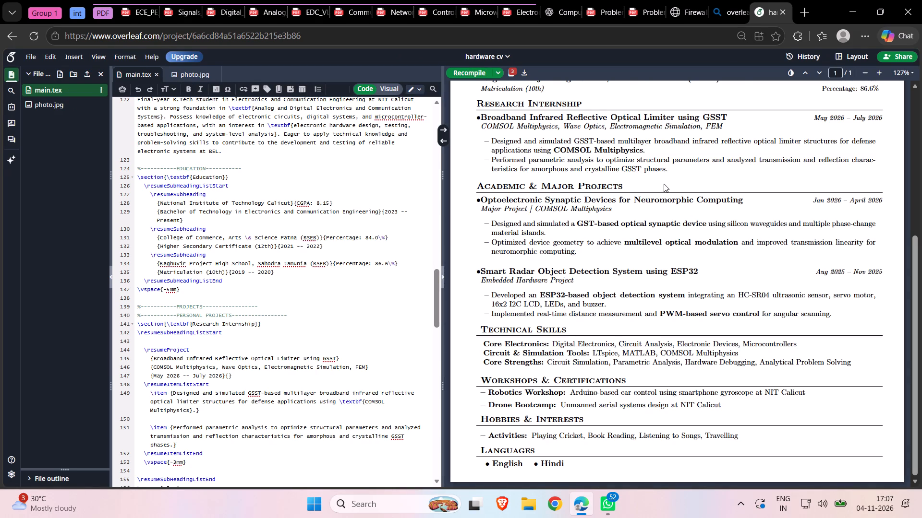
Shorten the bold interests phrase in the About Me paragraph to "electronic hardware design and testing" and recompile the CV.
{"action": "scroll", "coordinate": [659, 185], "scroll_direction": "up", "scroll_amount": 7}
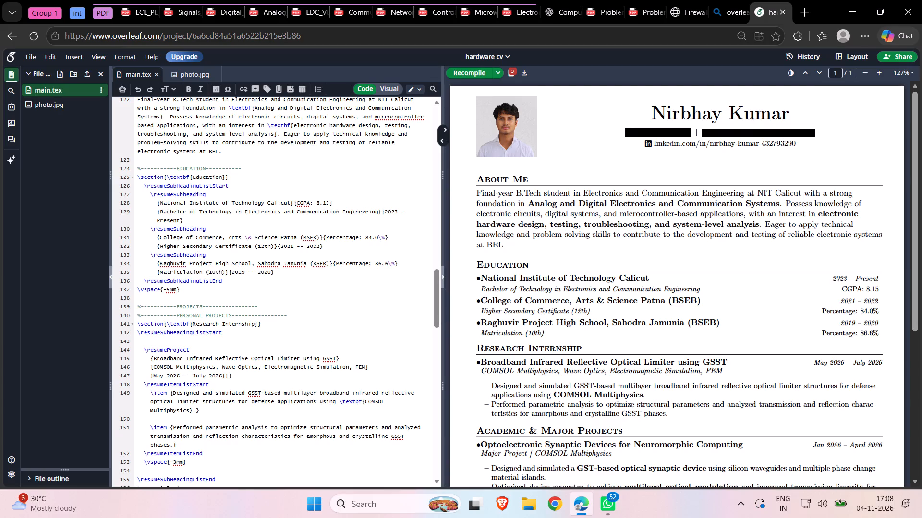
{"action": "double_click", "coordinate": [623, 227]}
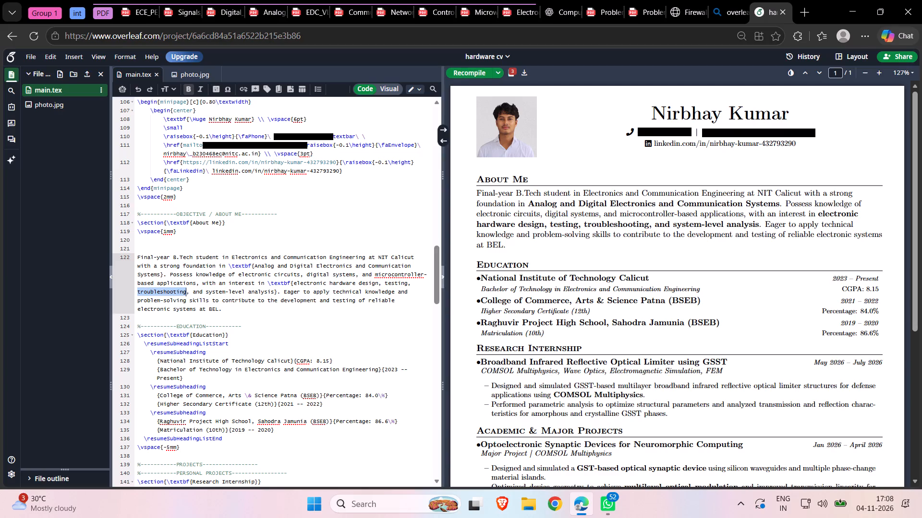
{"action": "left_click_drag", "start_coordinate": [274, 293], "coordinate": [136, 295]}
{"action": "key", "text": "BackSpace"}
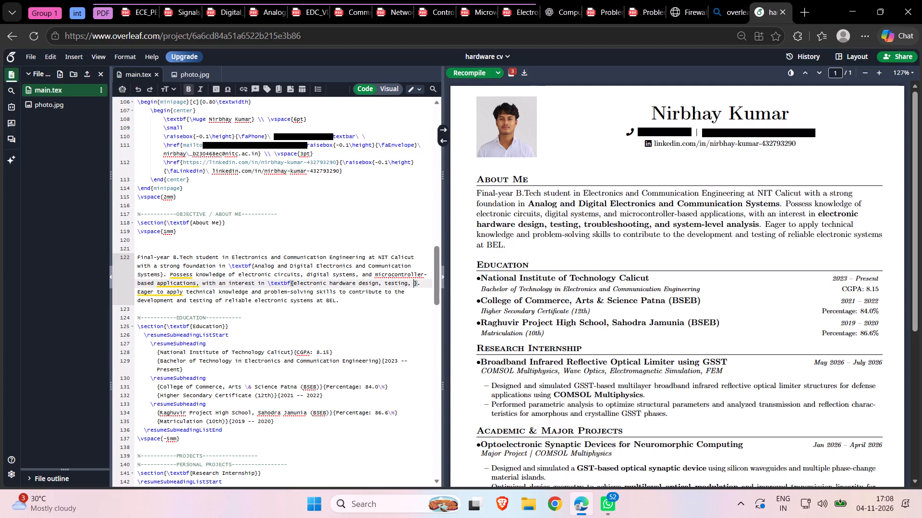
{"action": "key", "text": "BackSpace"}
{"action": "key", "text": "BackSpace"}
{"action": "left_click", "coordinate": [384, 285]}
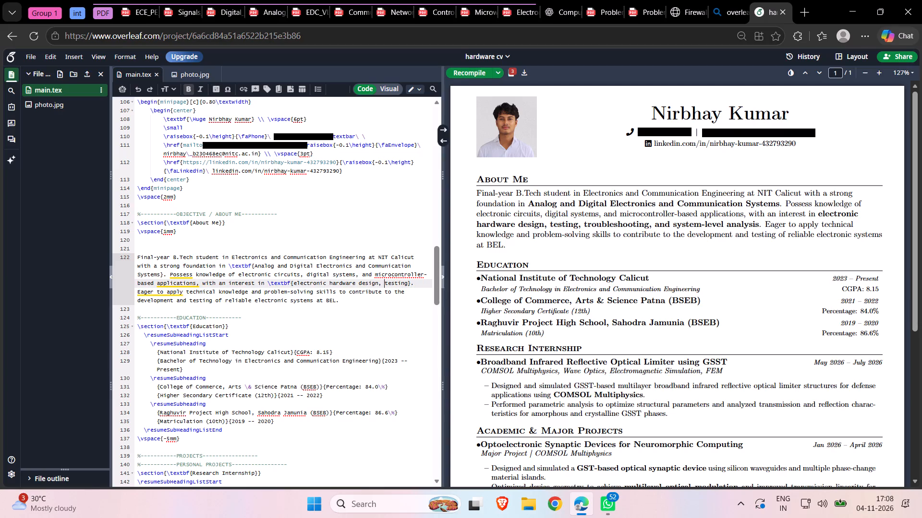
{"action": "key", "text": "BackSpace"}
{"action": "key", "text": "BackSpace"}
{"action": "key", "text": "space"}
{"action": "type", "text": "and"}
{"action": "key", "text": "space"}
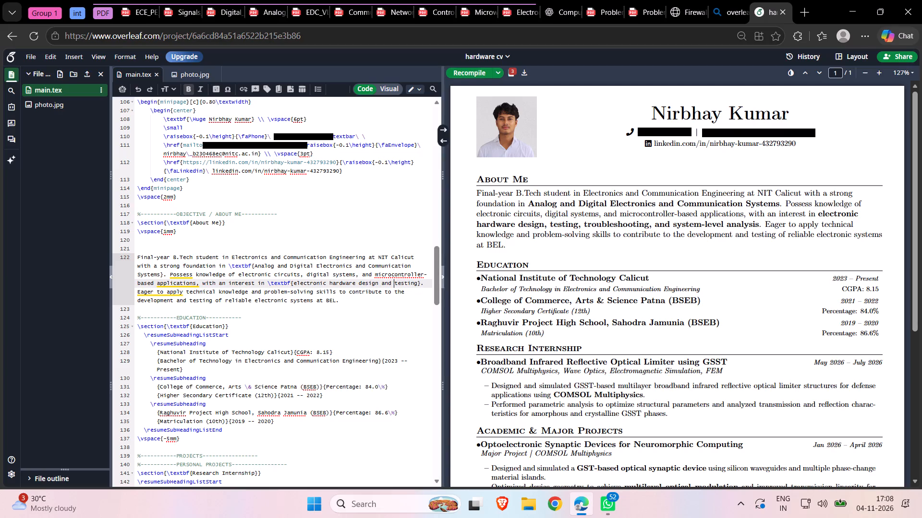
{"action": "left_click", "coordinate": [459, 75]}
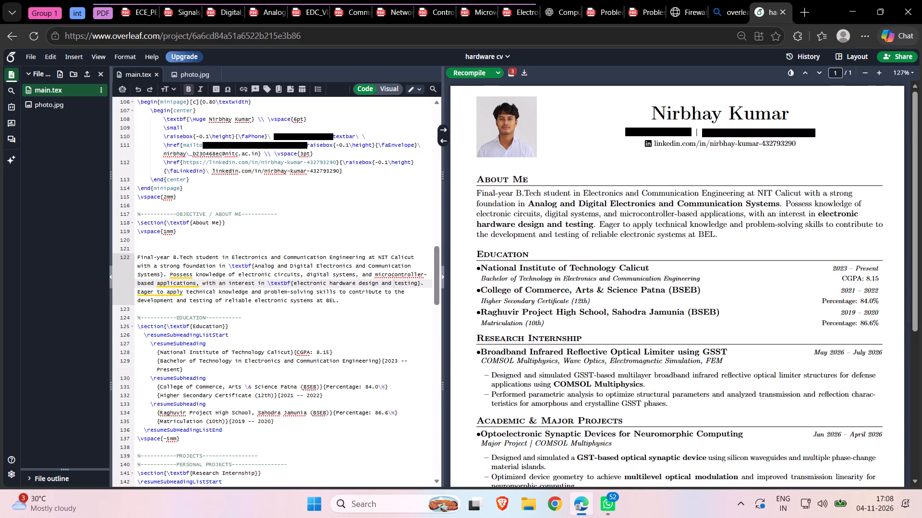
Examine the compiled CV's lower sections and locate the Core Strengths entry "Hardware Debugging" in the source.
{"action": "scroll", "coordinate": [564, 280], "scroll_direction": "down", "scroll_amount": 3}
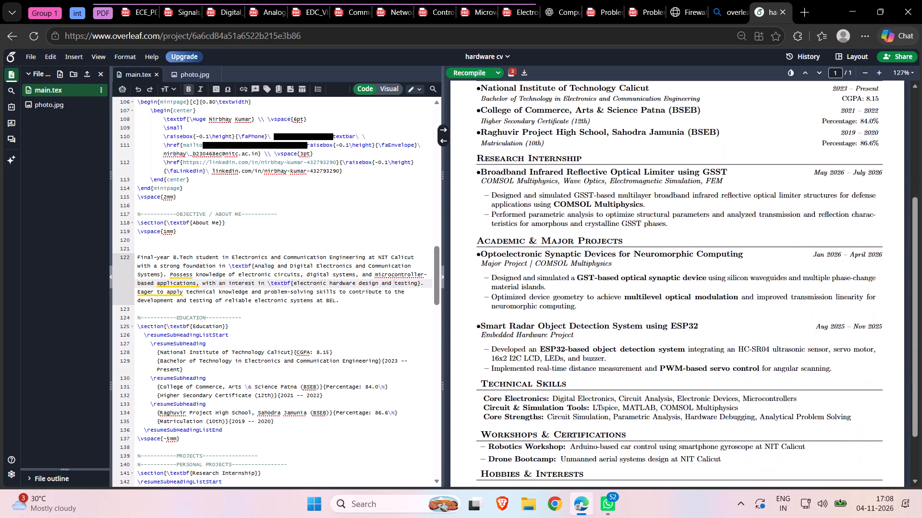
{"action": "scroll", "coordinate": [583, 254], "scroll_direction": "down", "scroll_amount": 1}
{"action": "scroll", "coordinate": [546, 278], "scroll_direction": "down", "scroll_amount": 1}
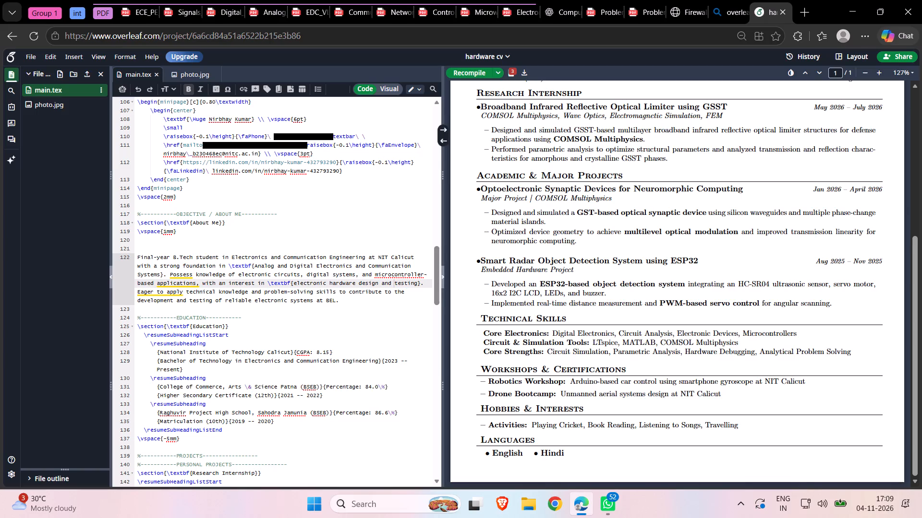
{"action": "double_click", "coordinate": [734, 353]}
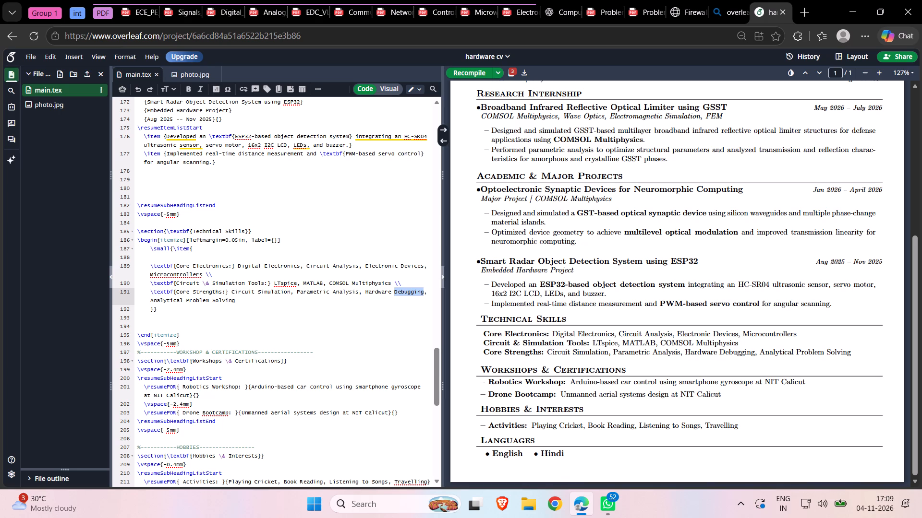
{"action": "scroll", "coordinate": [525, 384], "scroll_direction": "down", "scroll_amount": 2}
{"action": "scroll", "coordinate": [549, 382], "scroll_direction": "up", "scroll_amount": 1}
{"action": "scroll", "coordinate": [549, 382], "scroll_direction": "down", "scroll_amount": 1}
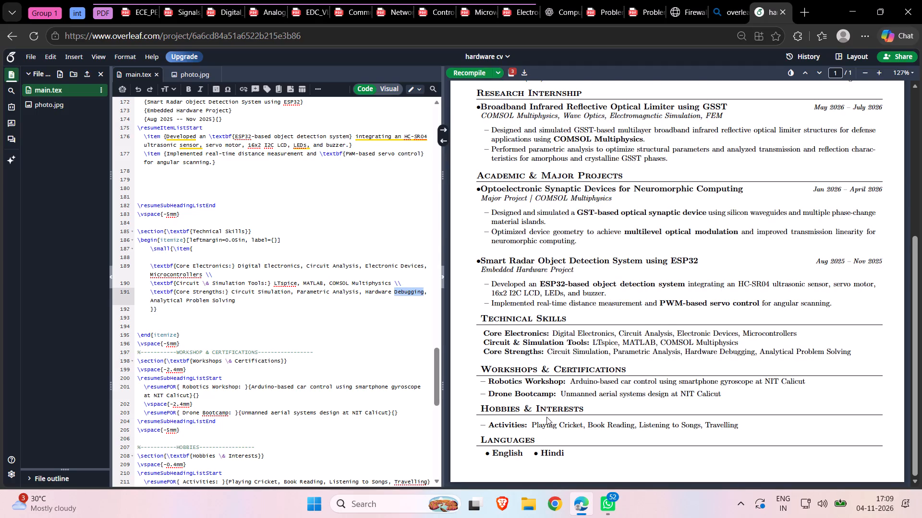
{"action": "scroll", "coordinate": [546, 417], "scroll_direction": "up", "scroll_amount": 4}
{"action": "scroll", "coordinate": [546, 417], "scroll_direction": "down", "scroll_amount": 3}
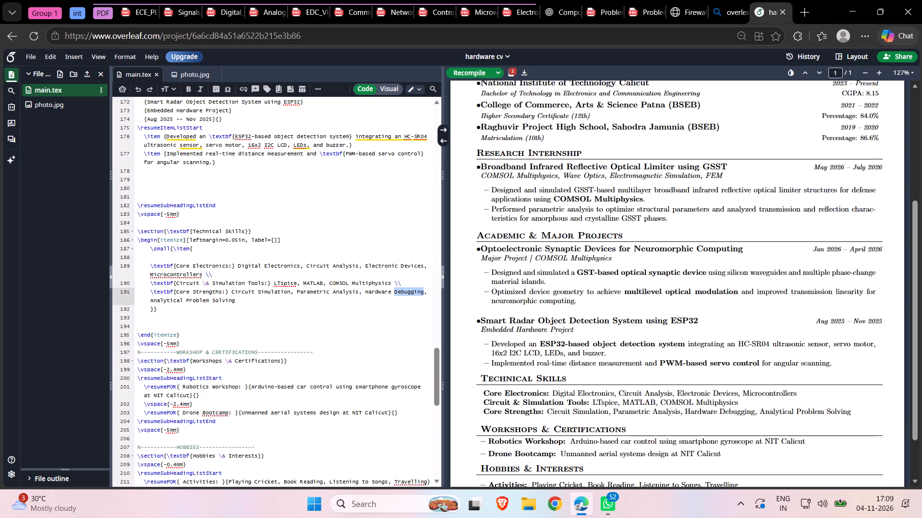
Read the Drone Bootcamp and Robotics Workshop descriptions under Workshops & Certifications in the compiled CV.
{"action": "left_click_drag", "start_coordinate": [561, 451], "coordinate": [587, 451]}
{"action": "left_click_drag", "start_coordinate": [587, 451], "coordinate": [724, 454]}
{"action": "left_click", "coordinate": [743, 457]}
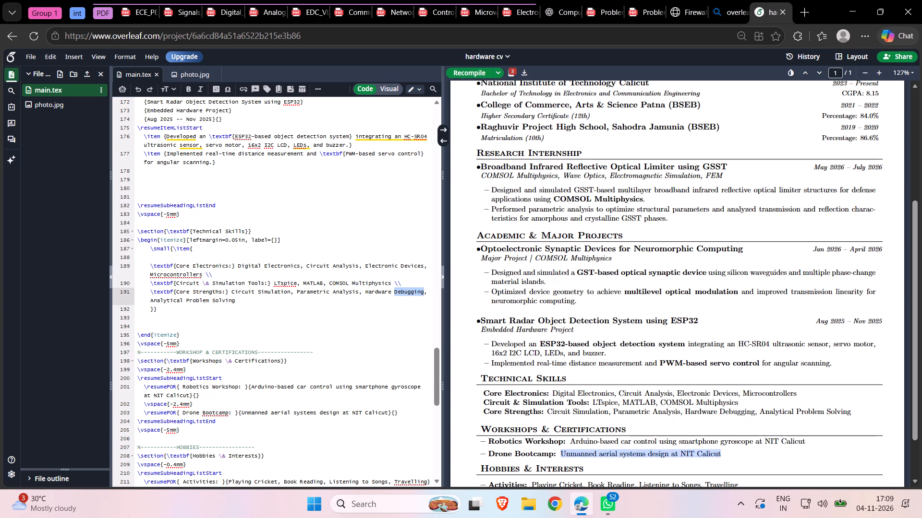
{"action": "left_click_drag", "start_coordinate": [570, 436], "coordinate": [610, 440]}
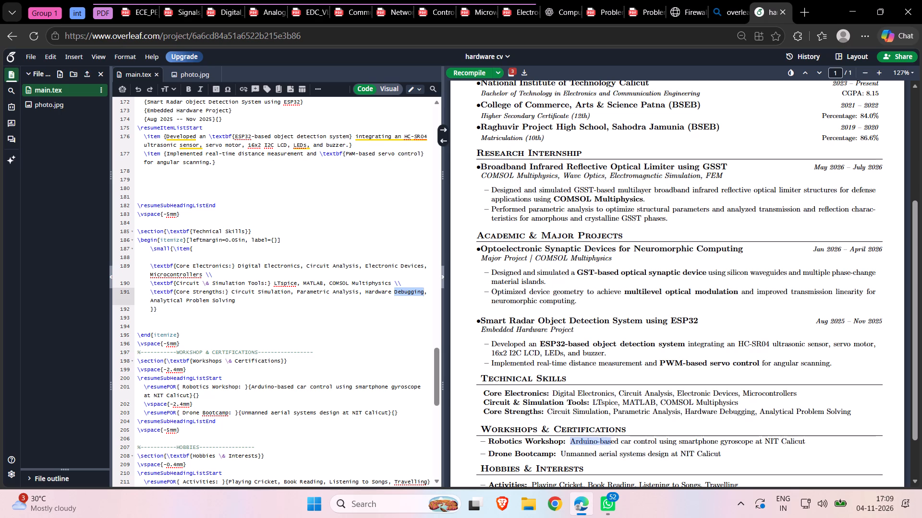
{"action": "left_click_drag", "start_coordinate": [610, 440], "coordinate": [726, 444]}
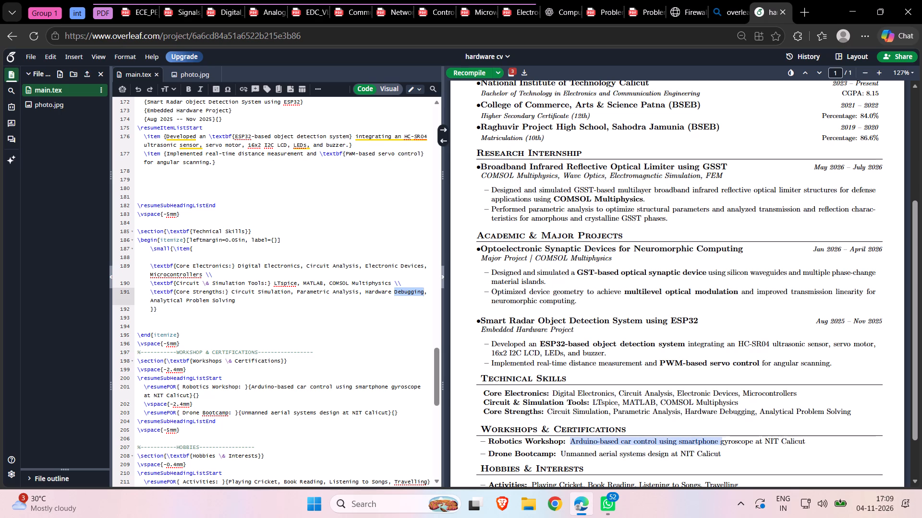
{"action": "left_click_drag", "start_coordinate": [726, 444], "coordinate": [831, 443]}
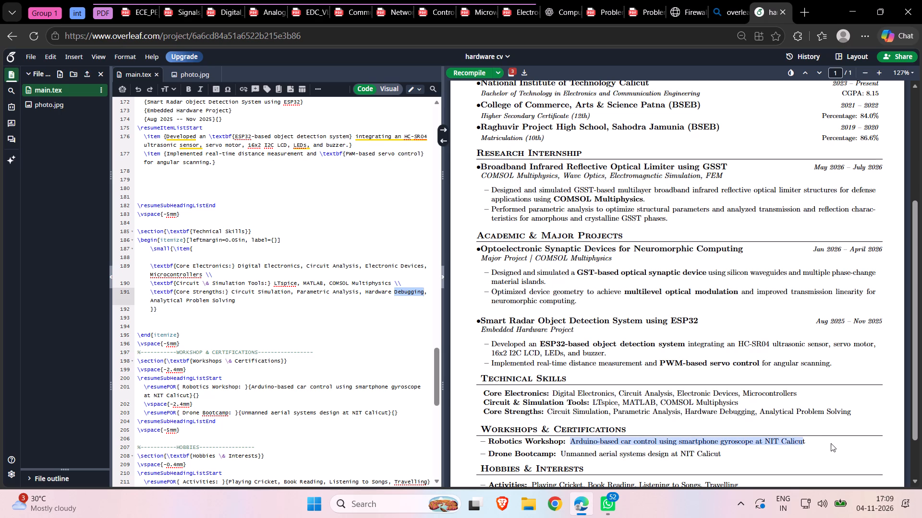
{"action": "left_click_drag", "start_coordinate": [831, 443], "coordinate": [834, 442]}
{"action": "left_click", "coordinate": [804, 464]}
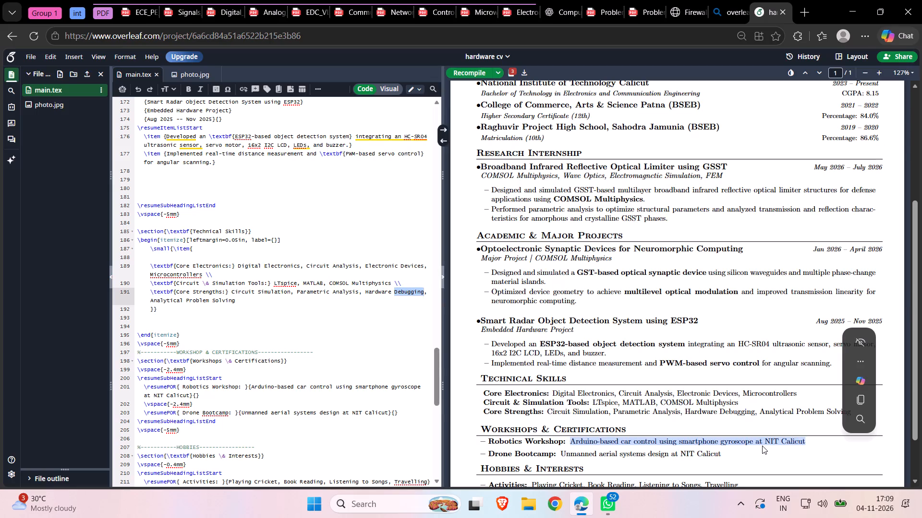
Review the compiled CV again, from the About Me section down to Languages.
{"action": "scroll", "coordinate": [683, 430], "scroll_direction": "down", "scroll_amount": 5}
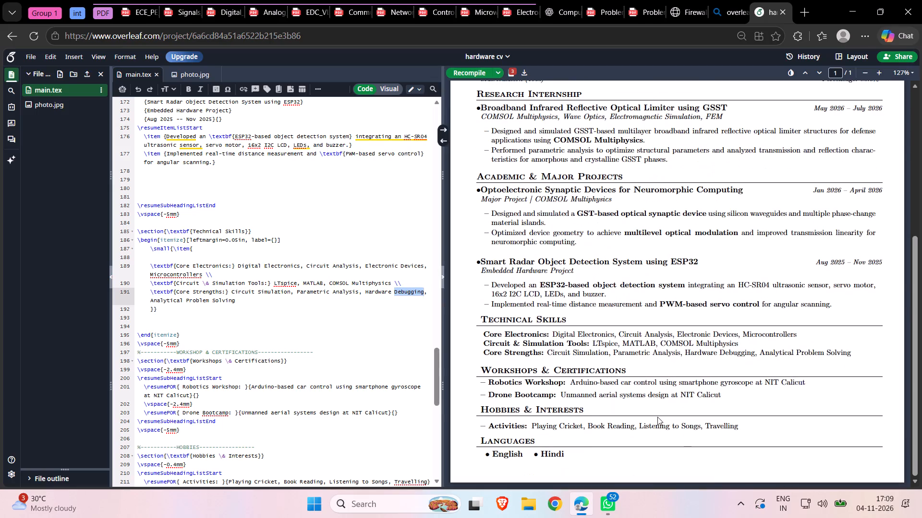
{"action": "scroll", "coordinate": [664, 284], "scroll_direction": "up", "scroll_amount": 6}
{"action": "scroll", "coordinate": [664, 284], "scroll_direction": "down", "scroll_amount": 1}
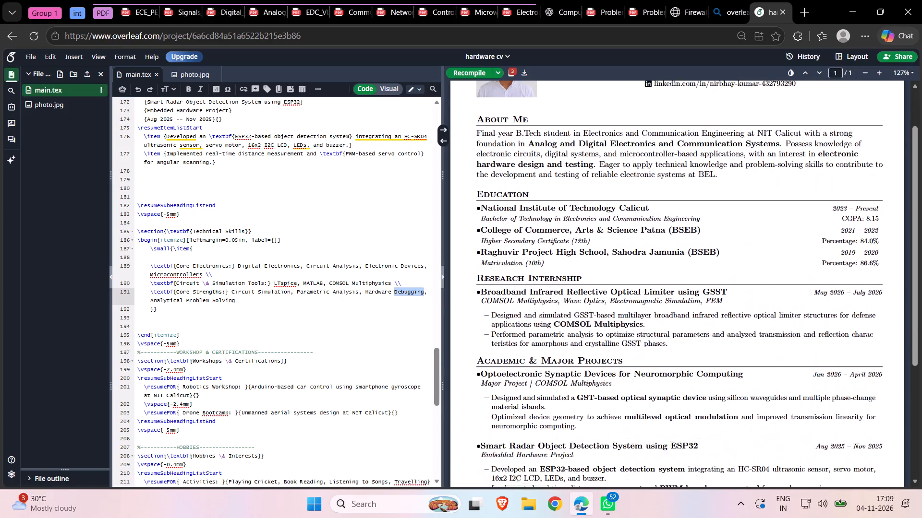
{"action": "scroll", "coordinate": [664, 284], "scroll_direction": "up", "scroll_amount": 1}
{"action": "scroll", "coordinate": [637, 257], "scroll_direction": "down", "scroll_amount": 1}
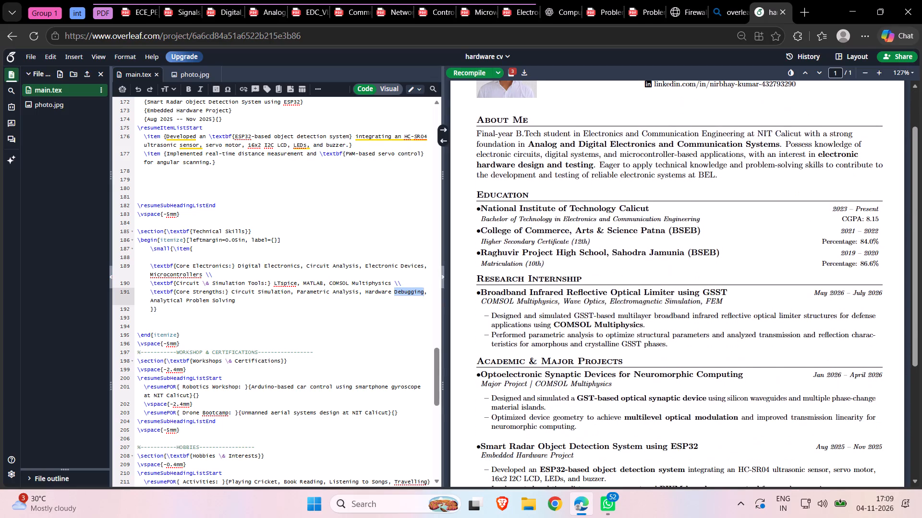
{"action": "scroll", "coordinate": [613, 339], "scroll_direction": "down", "scroll_amount": 2}
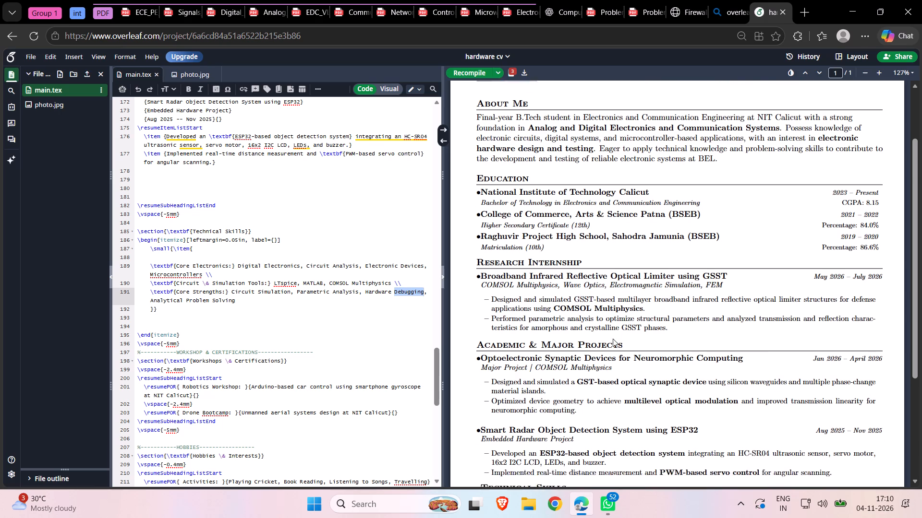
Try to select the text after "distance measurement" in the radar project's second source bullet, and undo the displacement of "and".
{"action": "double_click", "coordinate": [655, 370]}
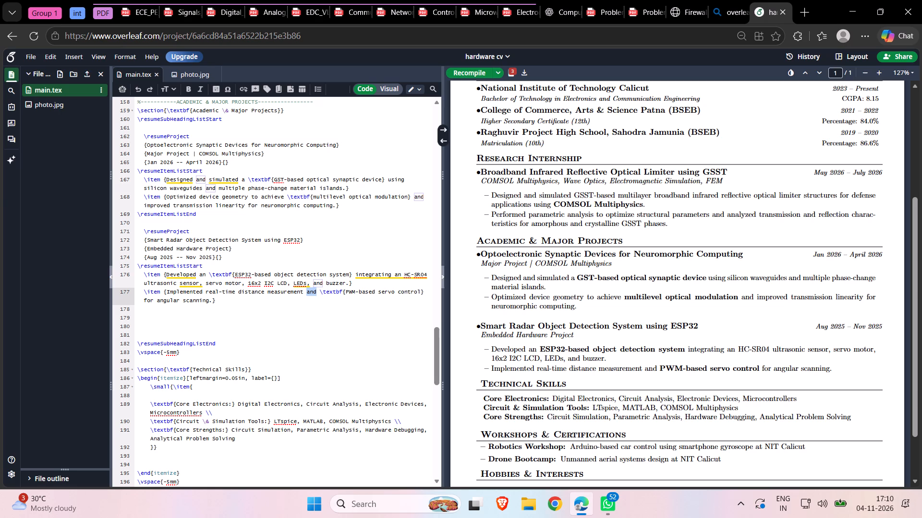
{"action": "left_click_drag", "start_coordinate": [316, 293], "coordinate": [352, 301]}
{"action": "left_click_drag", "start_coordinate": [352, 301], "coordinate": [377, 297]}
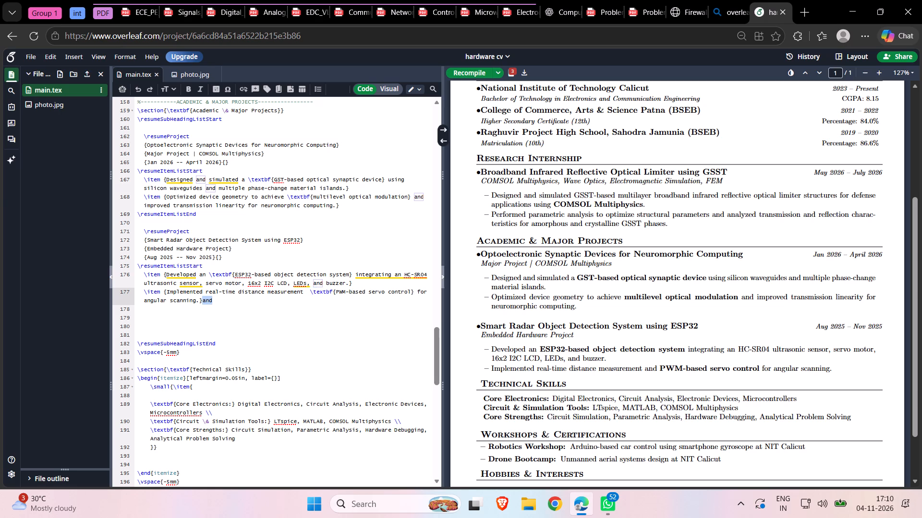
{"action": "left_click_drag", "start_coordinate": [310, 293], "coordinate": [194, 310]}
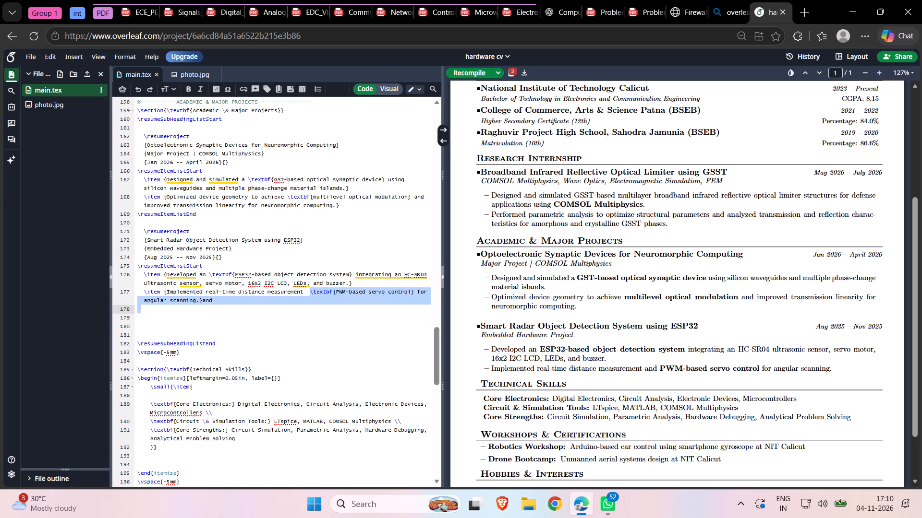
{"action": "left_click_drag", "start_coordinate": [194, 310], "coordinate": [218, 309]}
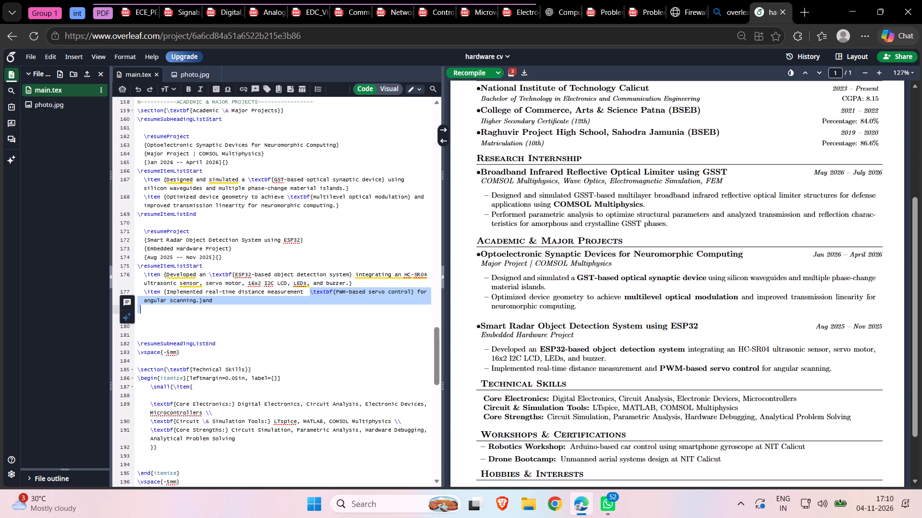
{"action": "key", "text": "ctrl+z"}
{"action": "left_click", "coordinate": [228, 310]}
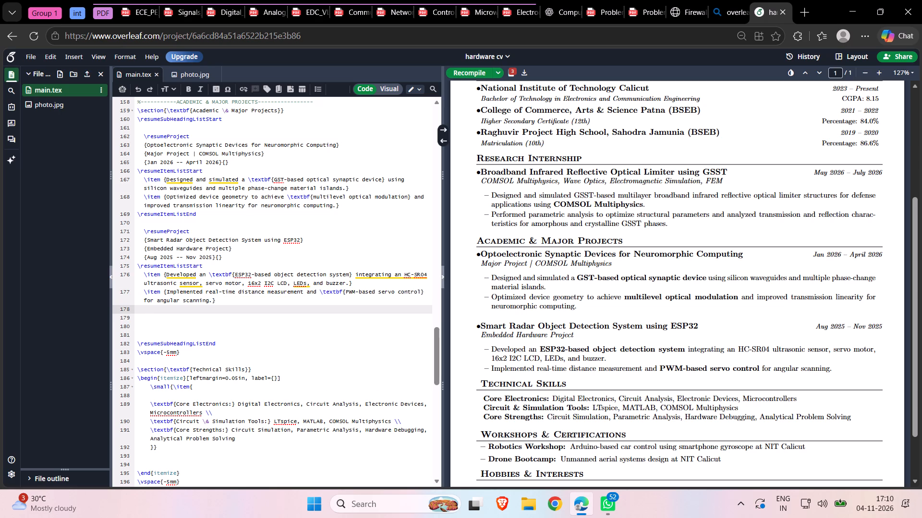
Delete the bold "PWM-based servo control" and the following "for" from the radar project's second bullet, and recompile the CV.
{"action": "left_click_drag", "start_coordinate": [320, 291], "coordinate": [426, 296]}
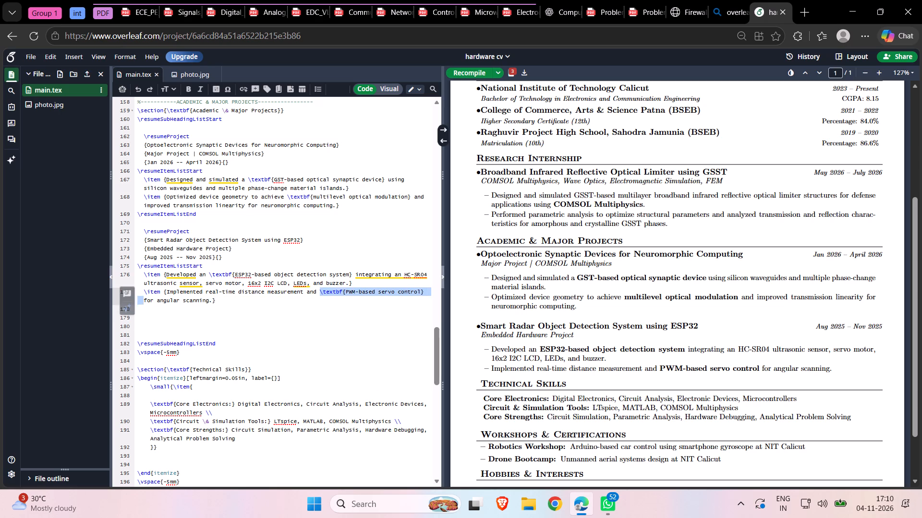
{"action": "key", "text": "BackSpace"}
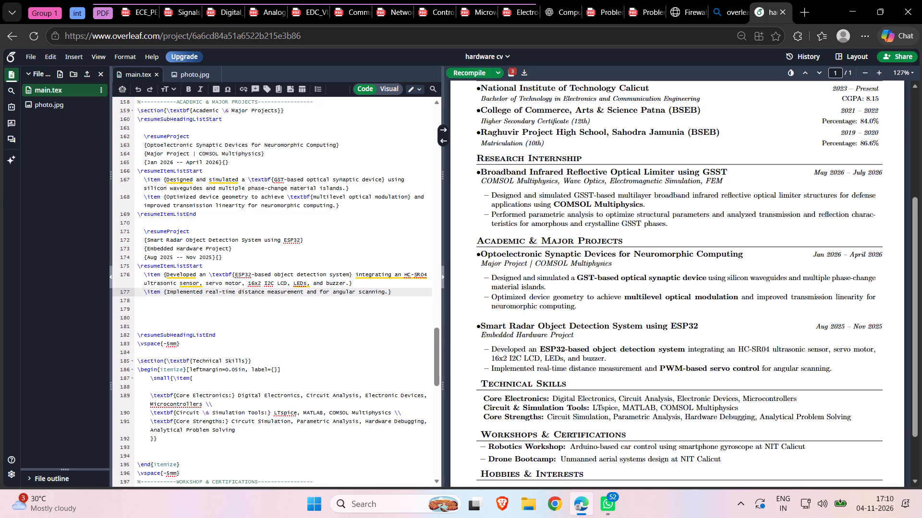
{"action": "left_click", "coordinate": [471, 74]}
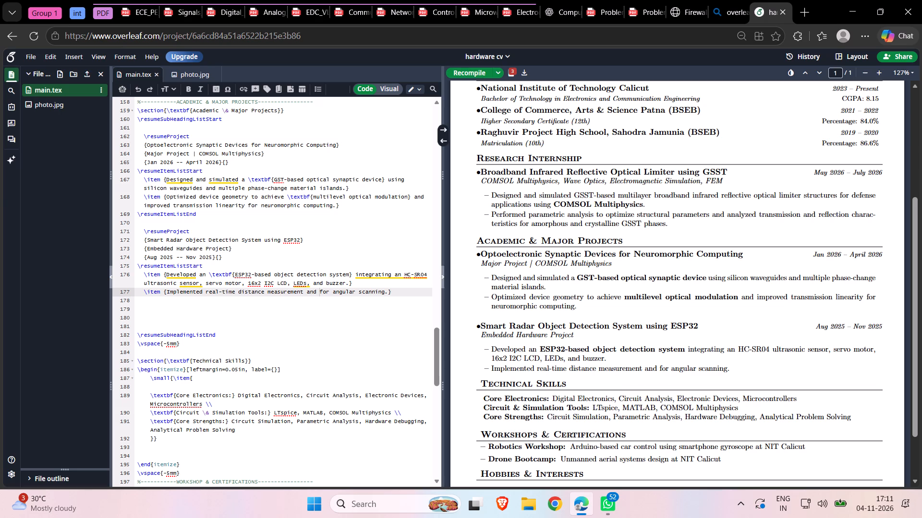
{"action": "double_click", "coordinate": [660, 369]}
{"action": "key", "text": "BackSpace"}
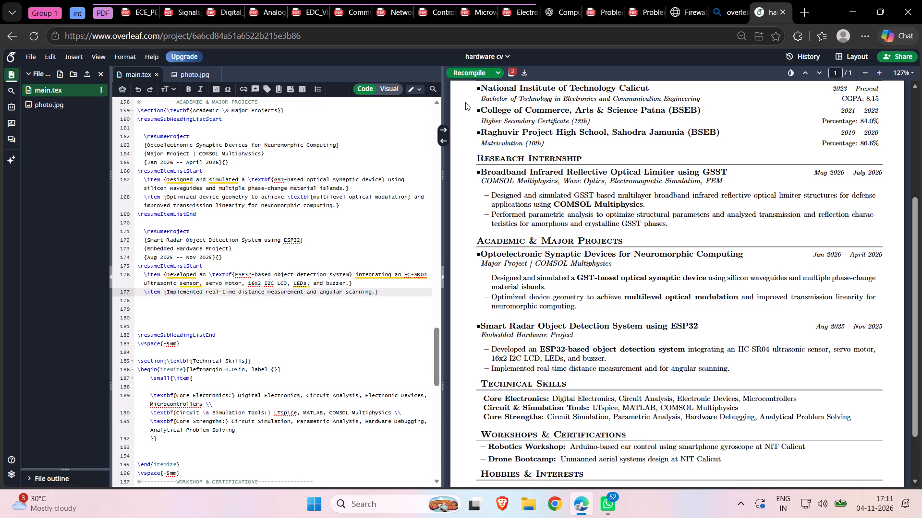
{"action": "left_click", "coordinate": [474, 75]}
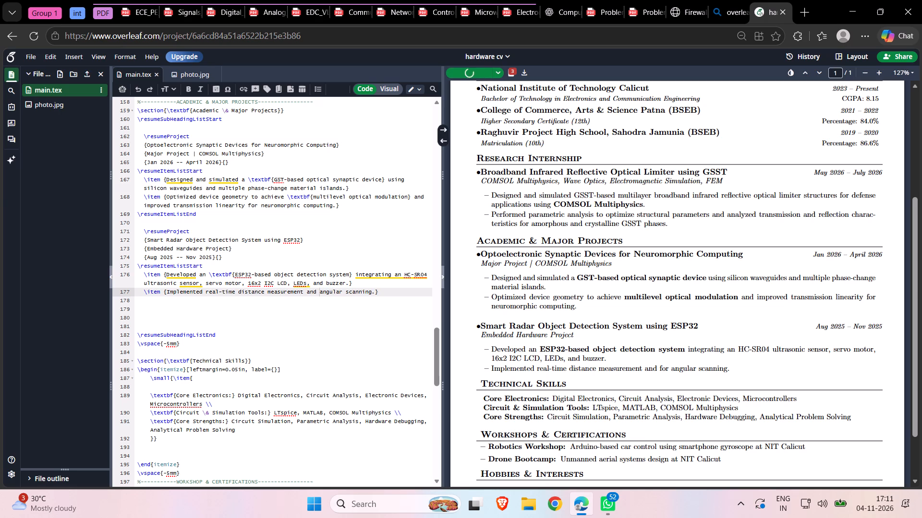
Delete the source line "{COMSOL Multiphysics, Wave Optics, Electromagnetic Simulation, FEM}" under the Research Internship project title and recompile.
{"action": "left_click", "coordinate": [528, 182]}
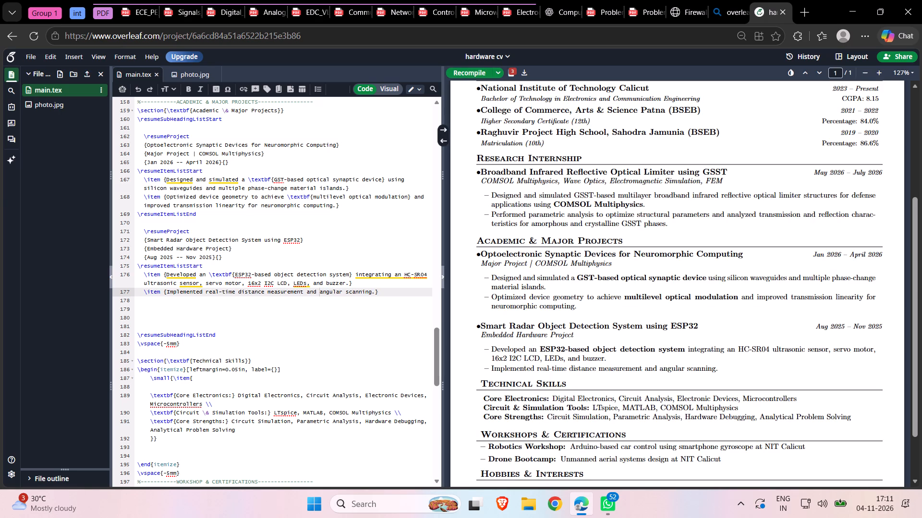
{"action": "left_click", "coordinate": [729, 181]}
{"action": "left_click", "coordinate": [708, 183]}
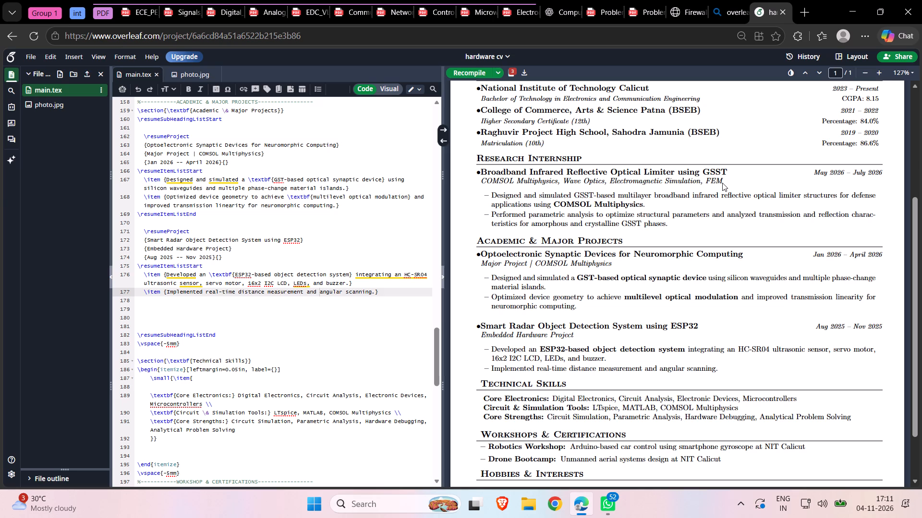
{"action": "double_click", "coordinate": [711, 183]}
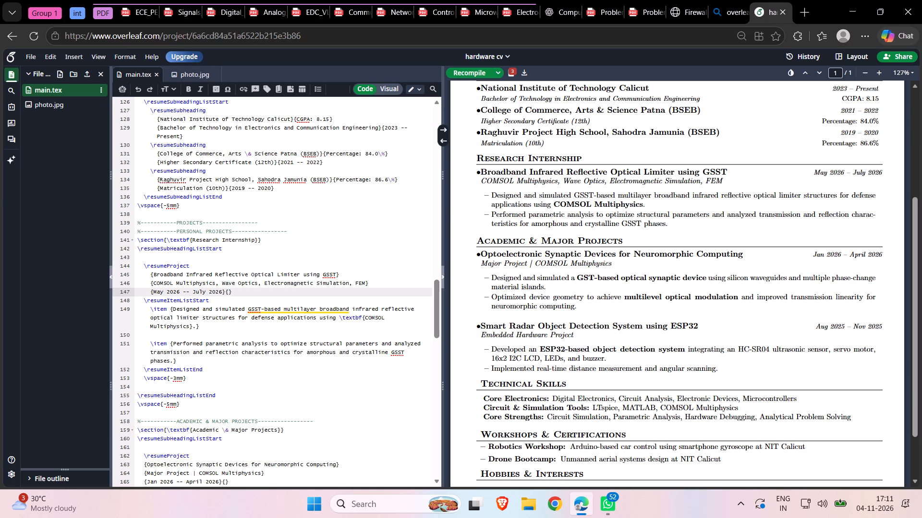
{"action": "left_click_drag", "start_coordinate": [148, 283], "coordinate": [235, 292]}
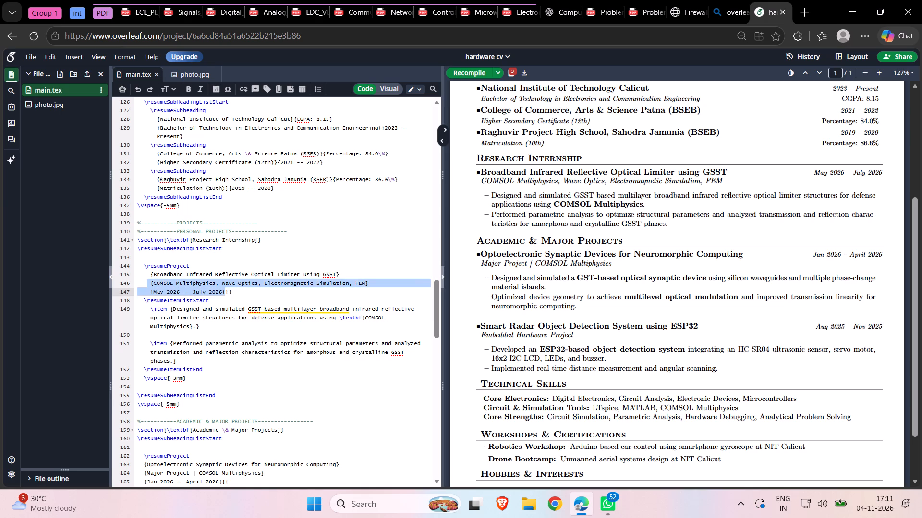
{"action": "left_click_drag", "start_coordinate": [235, 292], "coordinate": [196, 296]}
{"action": "left_click_drag", "start_coordinate": [196, 296], "coordinate": [384, 284]}
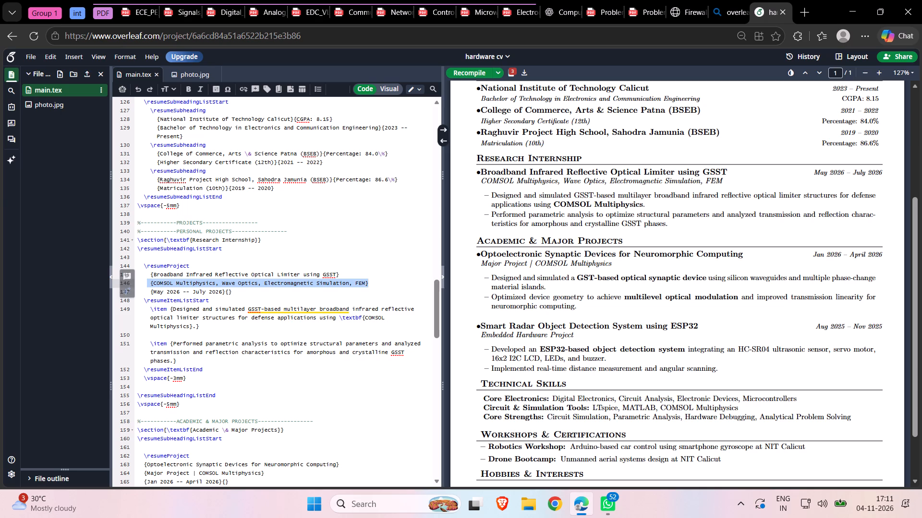
{"action": "key", "text": "BackSpace"}
{"action": "left_click", "coordinate": [467, 76]}
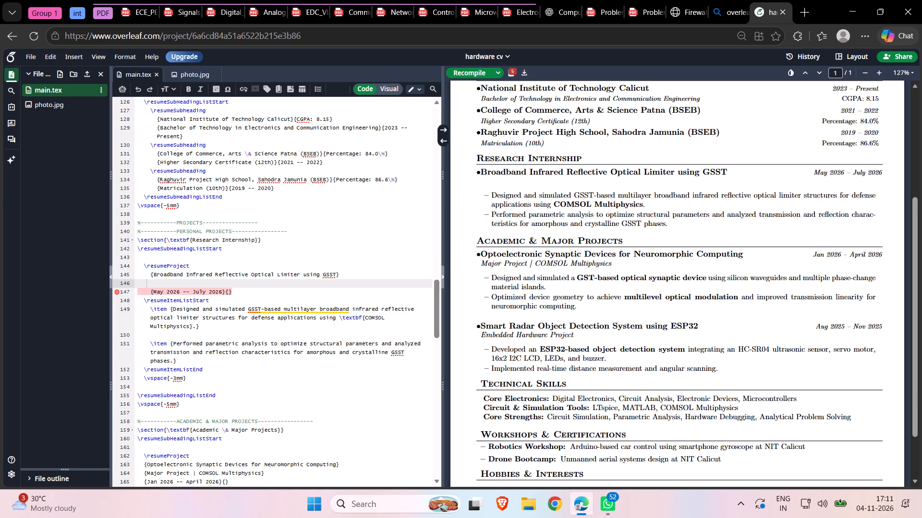
Remove the empty source line between the internship project's title and its dates, recompile, and check the compiled CV.
{"action": "left_click", "coordinate": [180, 284]}
{"action": "key", "text": "BackSpace"}
{"action": "key", "text": "BackSpace"}
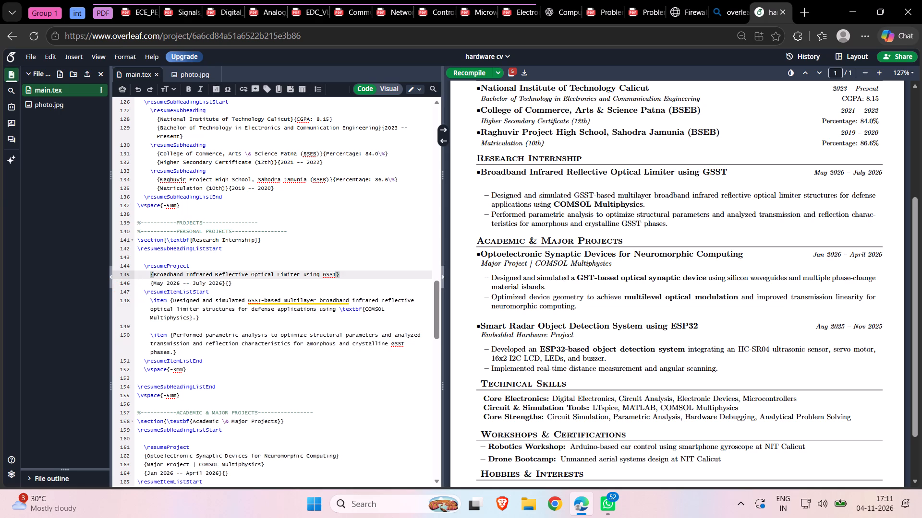
{"action": "left_click", "coordinate": [481, 73]}
{"action": "scroll", "coordinate": [582, 271], "scroll_direction": "down", "scroll_amount": 4}
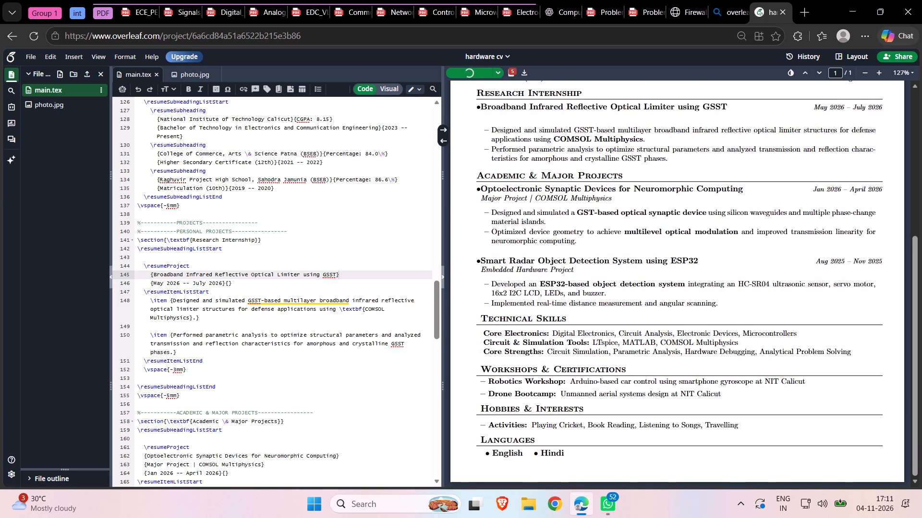
{"action": "scroll", "coordinate": [594, 284], "scroll_direction": "up", "scroll_amount": 1}
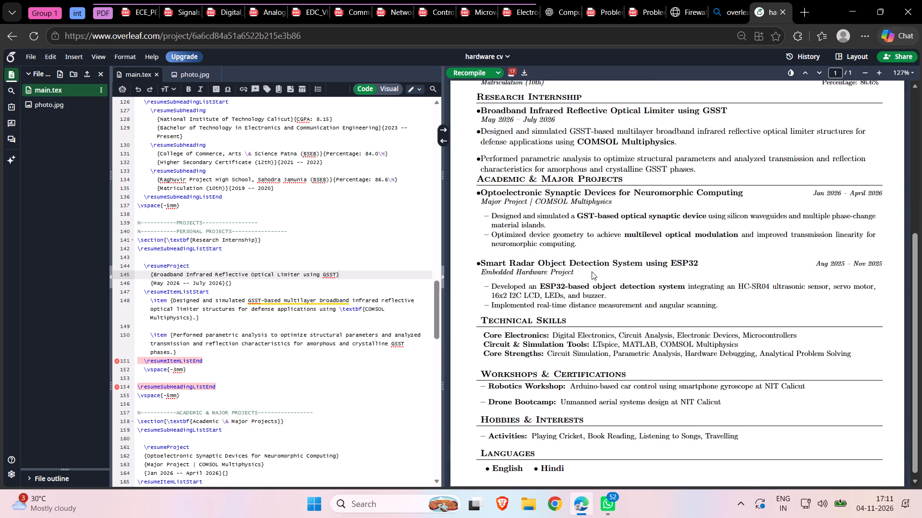
{"action": "scroll", "coordinate": [592, 271], "scroll_direction": "up", "scroll_amount": 1}
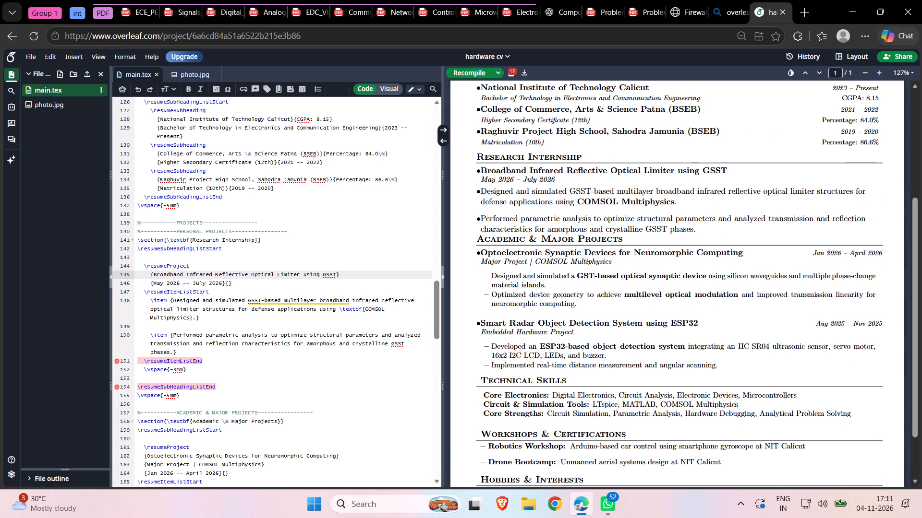
Move the internship's "{May 2026 -- July 2026}{}" onto the same source line as its project title and recompile.
{"action": "left_click", "coordinate": [479, 180]}
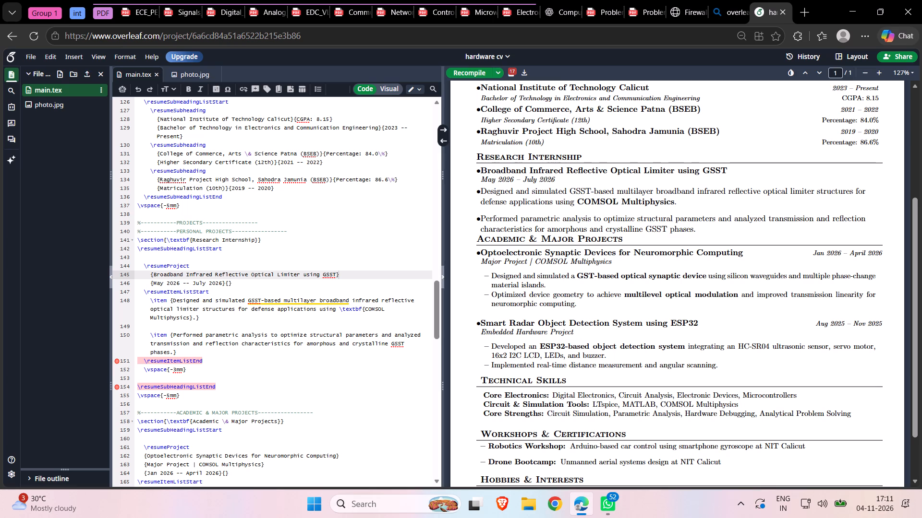
{"action": "left_click_drag", "start_coordinate": [144, 285], "coordinate": [253, 283]}
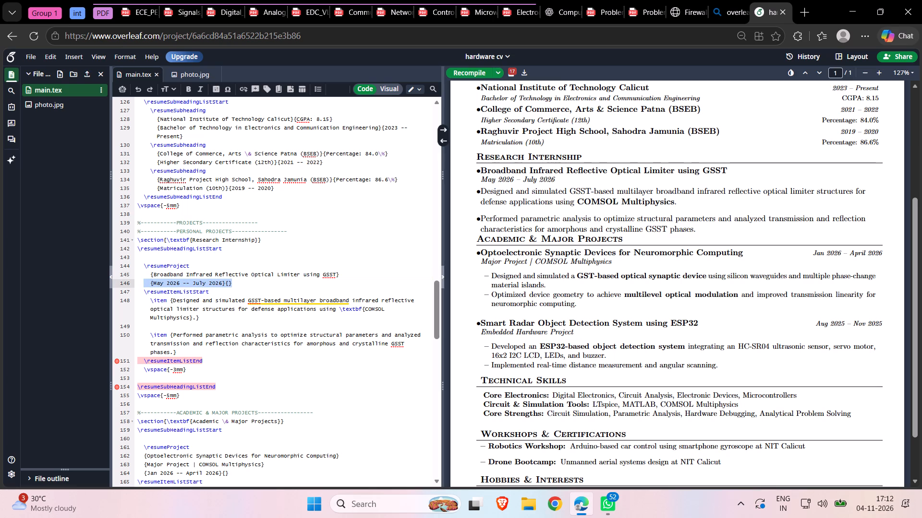
{"action": "key", "text": "ctrl+x"}
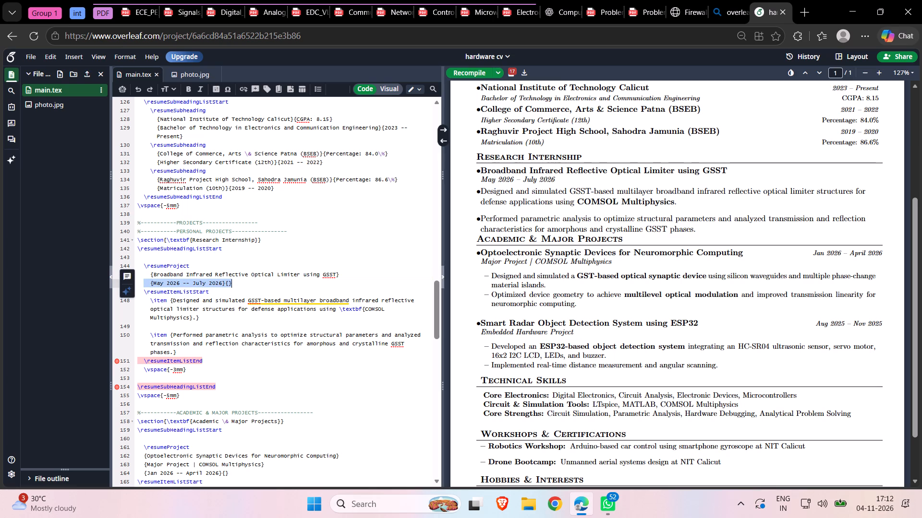
{"action": "left_click", "coordinate": [367, 271]}
{"action": "key", "text": "ctrl+v"}
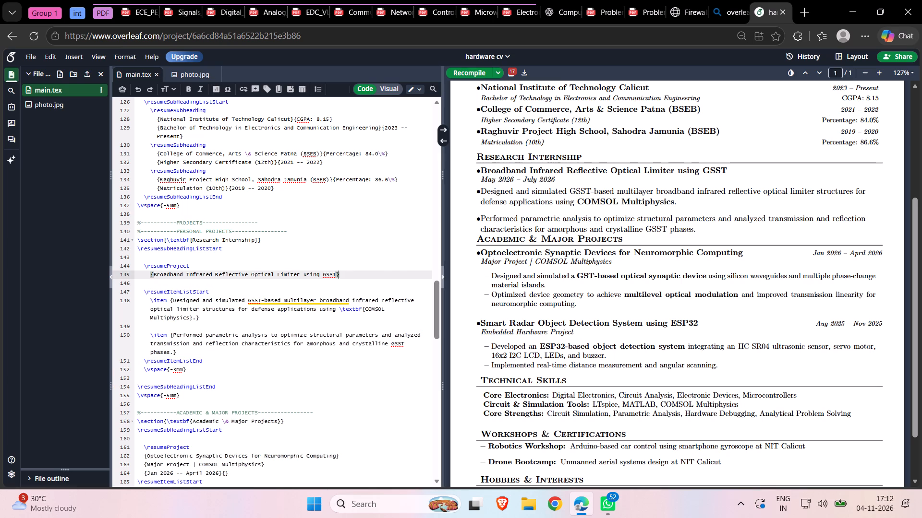
{"action": "left_click", "coordinate": [468, 74]}
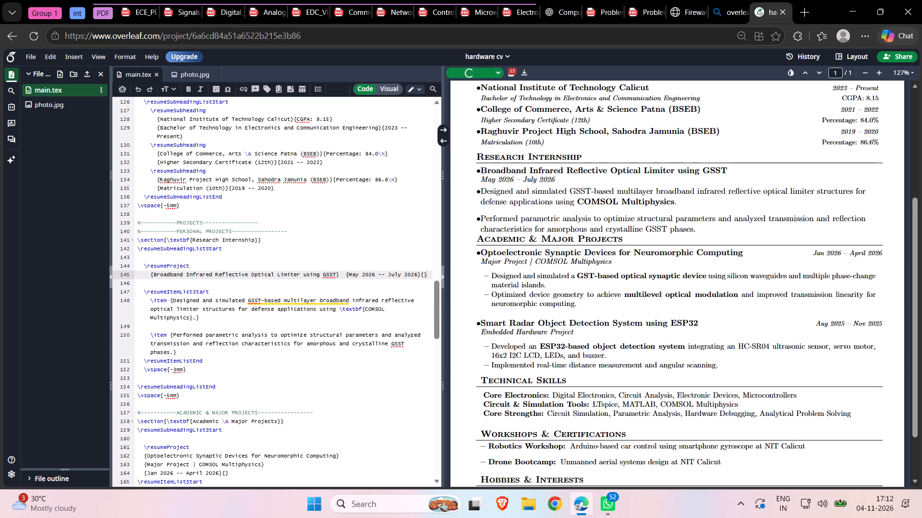
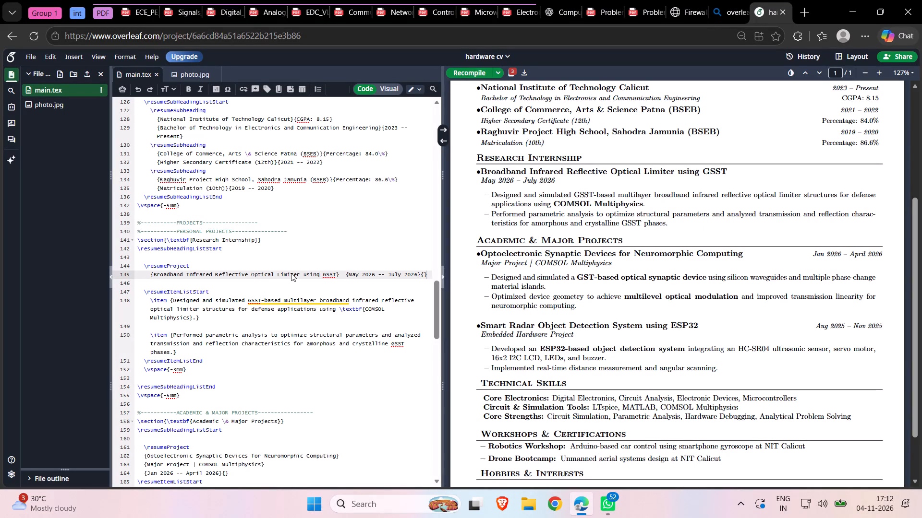
Undo the Research Internship heading edits back to separate title, "{COMSOL Multiphysics, Wave Optics, Electromagnetic Simulation, FEM}" and date lines, and recompile.
{"action": "key", "text": "ctrl+z"}
{"action": "left_click", "coordinate": [277, 283]}
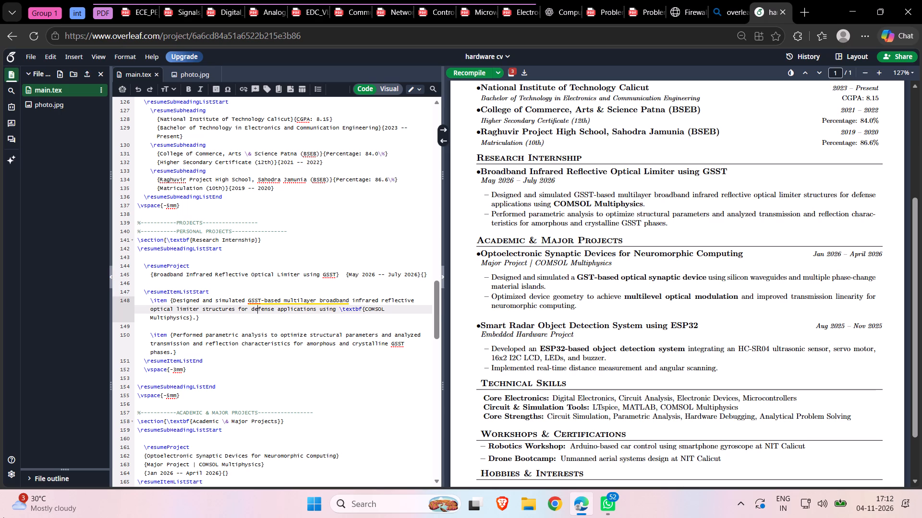
{"action": "scroll", "coordinate": [0, 517], "scroll_direction": "down", "scroll_amount": 9}
{"action": "key", "text": "ctrl+z"}
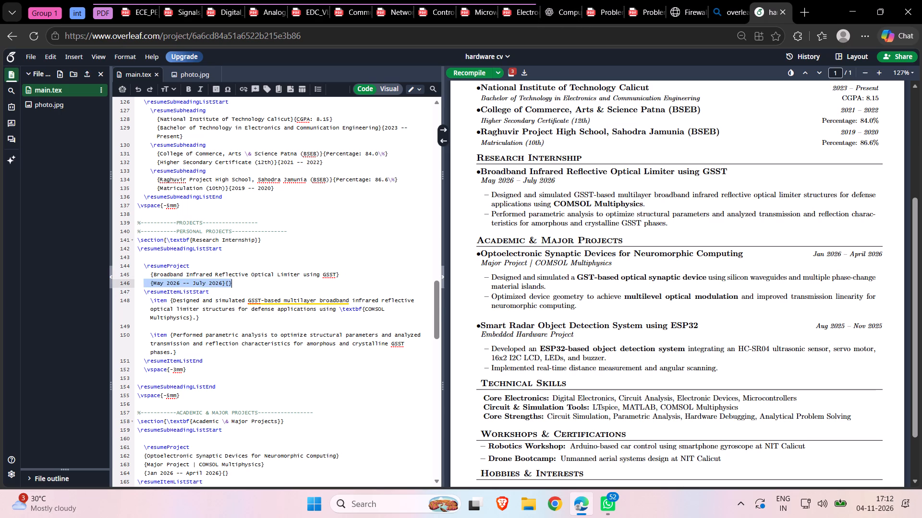
{"action": "key", "text": "ctrl+z"}
{"action": "key", "text": "ctrl+z"}
{"action": "key", "text": "ctrl+z"}
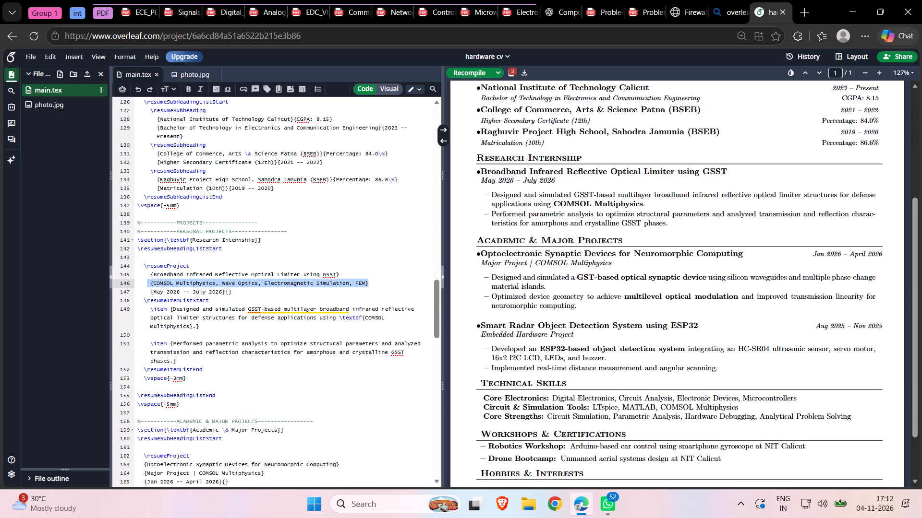
{"action": "left_click", "coordinate": [342, 302]}
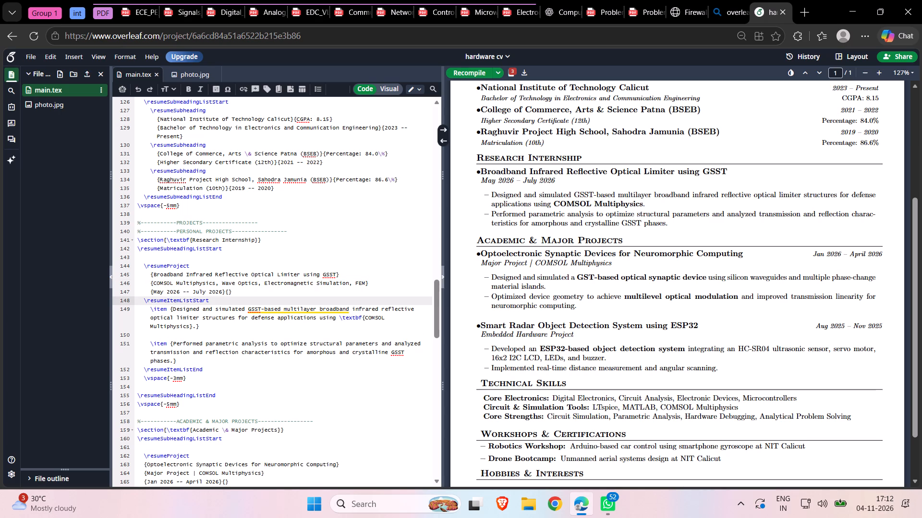
{"action": "left_click", "coordinate": [466, 74]}
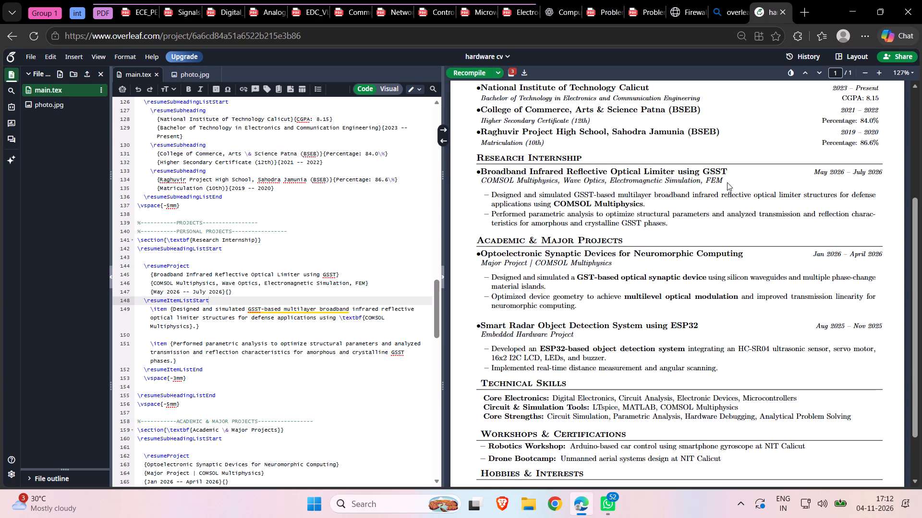
Delete ", Electromagnetic Simulation, FEM" from the internship's subtitle line so it reads "COMSOL Multiphysics, Wave Optics", and recompile.
{"action": "left_click_drag", "start_coordinate": [365, 282], "coordinate": [364, 282]}
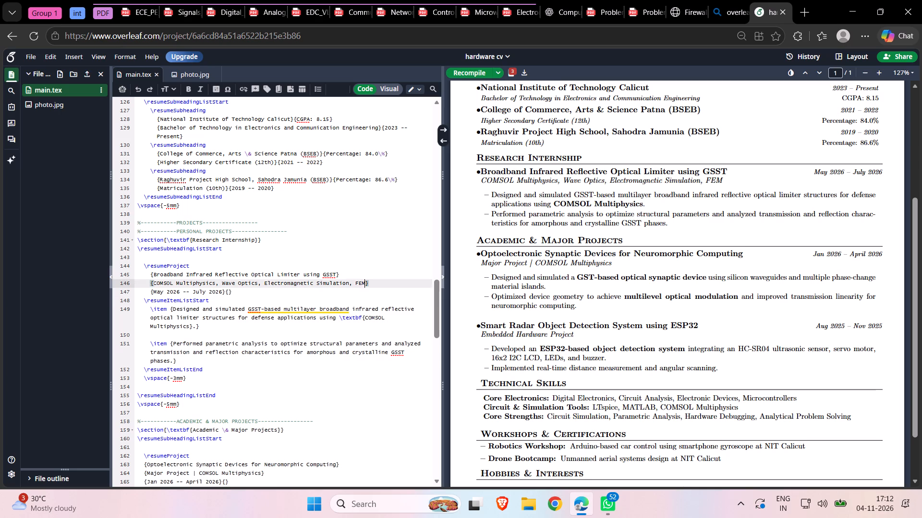
{"action": "left_click_drag", "start_coordinate": [364, 282], "coordinate": [256, 283]}
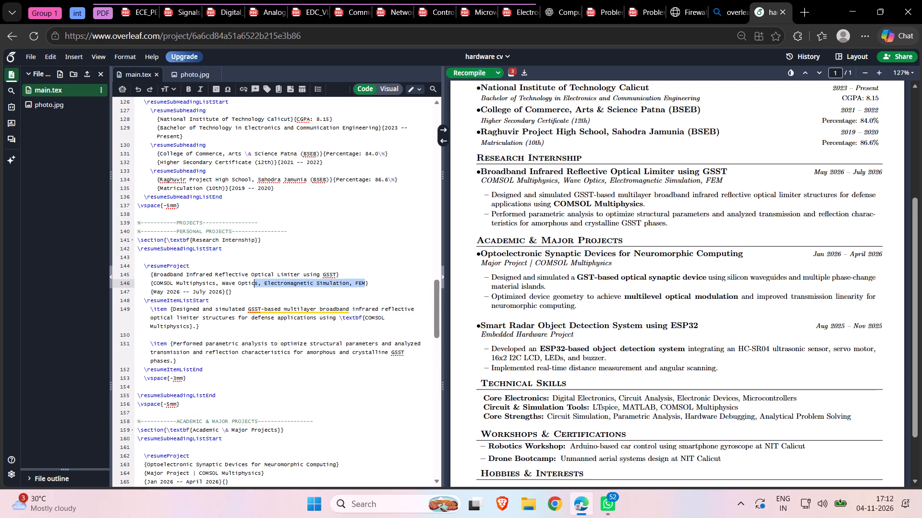
{"action": "left_click_drag", "start_coordinate": [256, 283], "coordinate": [262, 284]}
{"action": "key", "text": "BackSpace"}
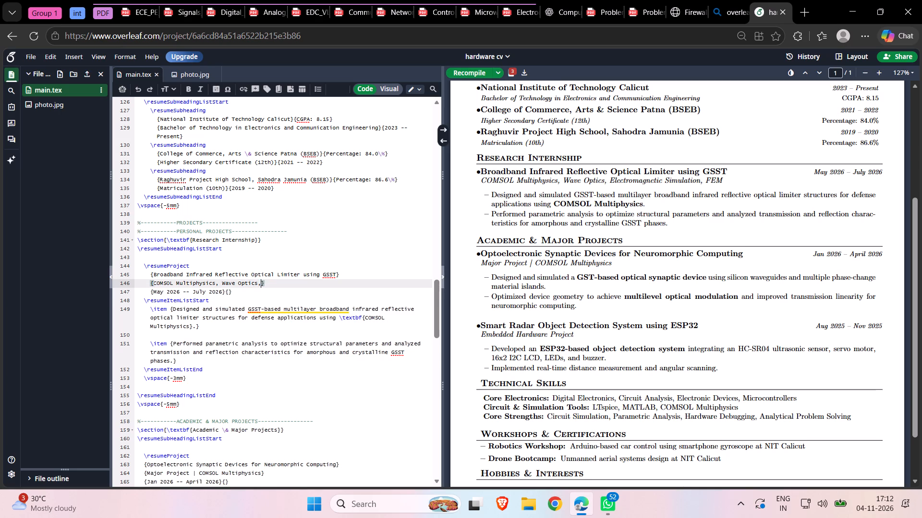
{"action": "key", "text": "BackSpace"}
{"action": "left_click", "coordinate": [471, 69]}
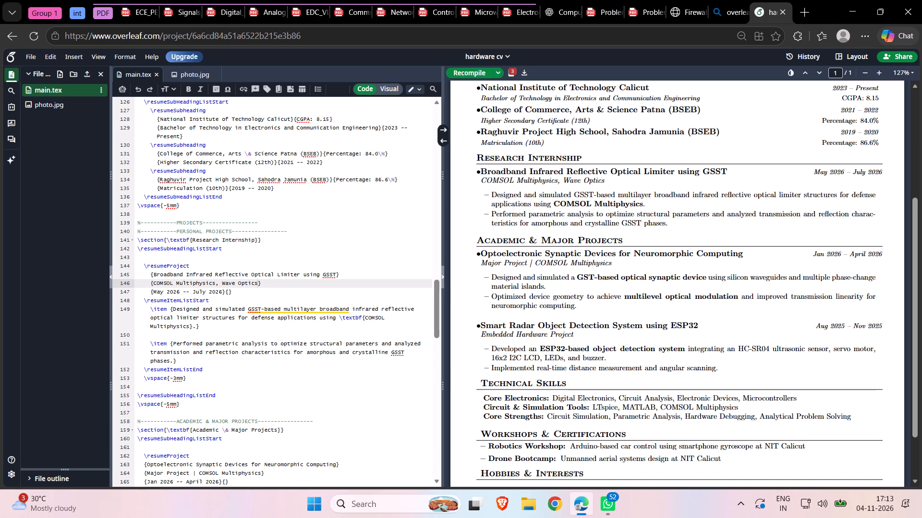
Remove "Electronic Devices" and its extra comma from the Core Electronics line under Technical Skills, and recompile the CV.
{"action": "scroll", "coordinate": [587, 288], "scroll_direction": "down", "scroll_amount": 1}
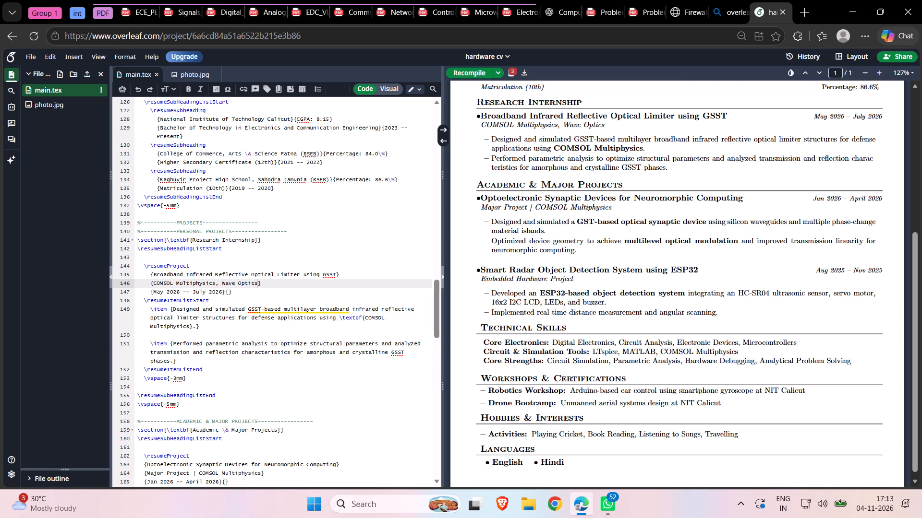
{"action": "scroll", "coordinate": [540, 248], "scroll_direction": "up", "scroll_amount": 1}
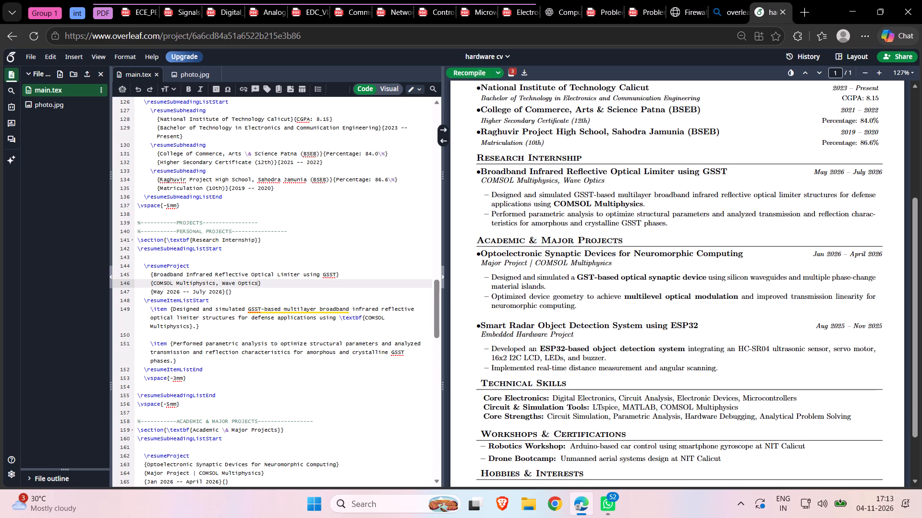
{"action": "scroll", "coordinate": [554, 332], "scroll_direction": "down", "scroll_amount": 3}
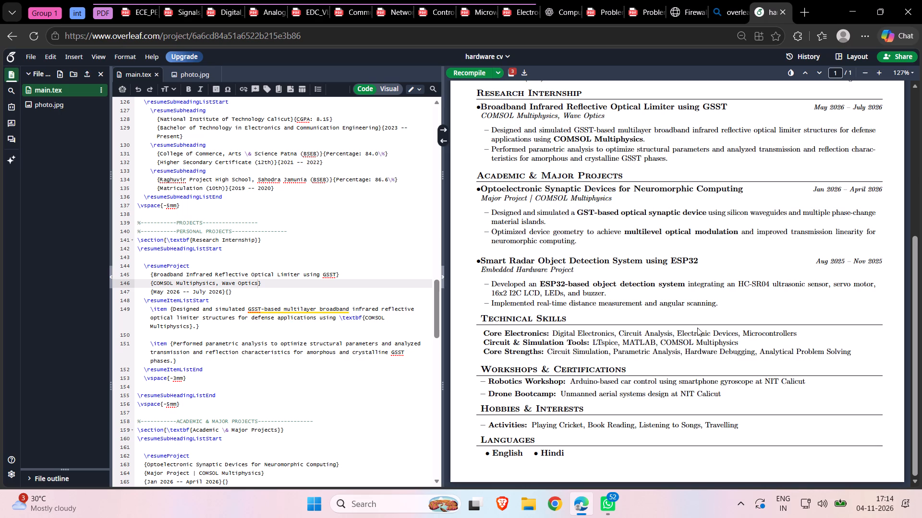
{"action": "double_click", "coordinate": [726, 333]}
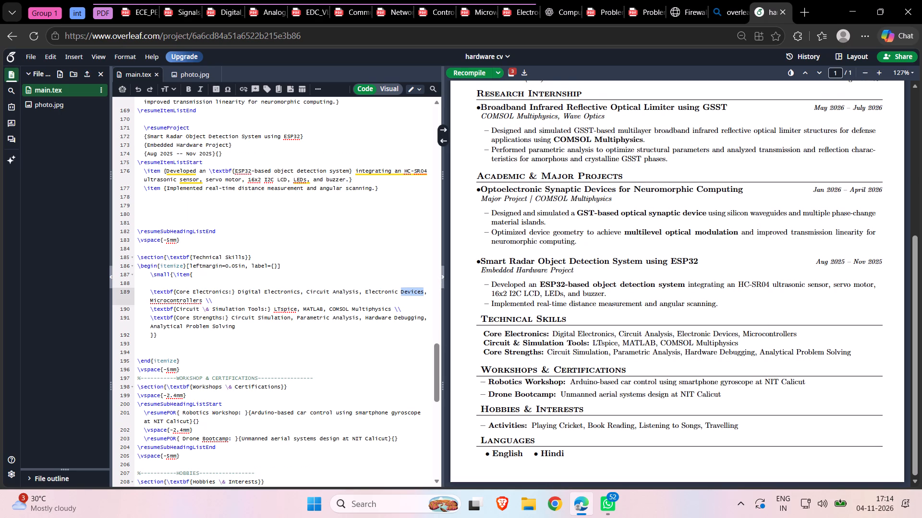
{"action": "key", "text": "BackSpace"}
{"action": "double_click", "coordinate": [381, 289]}
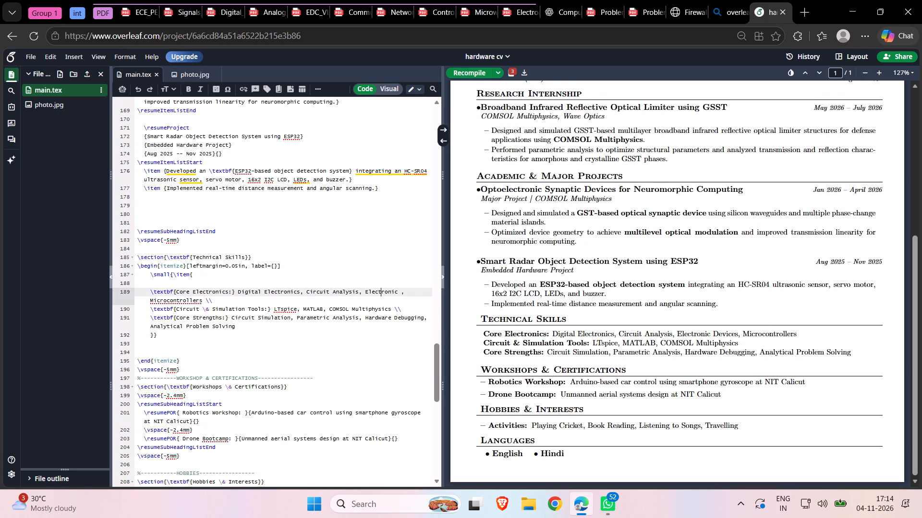
{"action": "key", "text": "BackSpace"}
{"action": "left_click", "coordinate": [381, 290]}
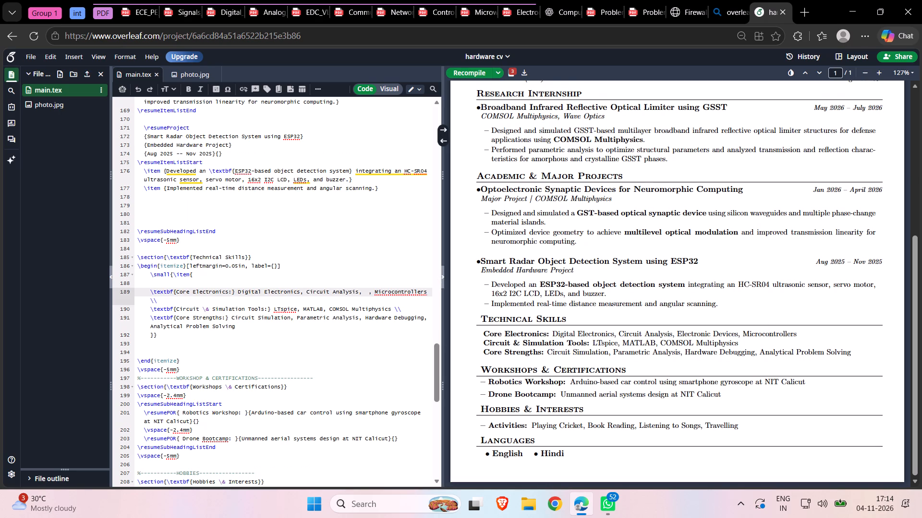
{"action": "left_click", "coordinate": [376, 291]}
{"action": "key", "text": "BackSpace"}
{"action": "key", "text": "BackSpace"}
{"action": "key", "text": "BackSpace"}
{"action": "key", "text": "BackSpace"}
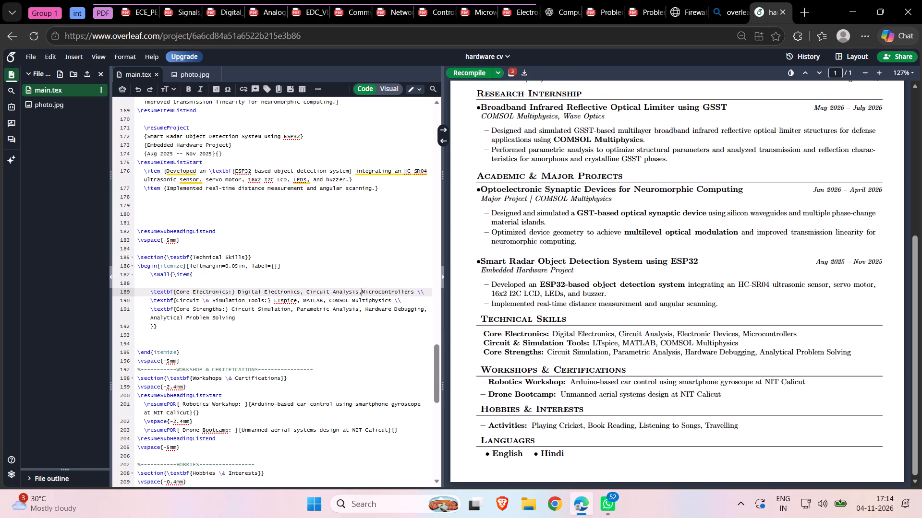
{"action": "key", "text": "space"}
{"action": "left_click", "coordinate": [466, 77]}
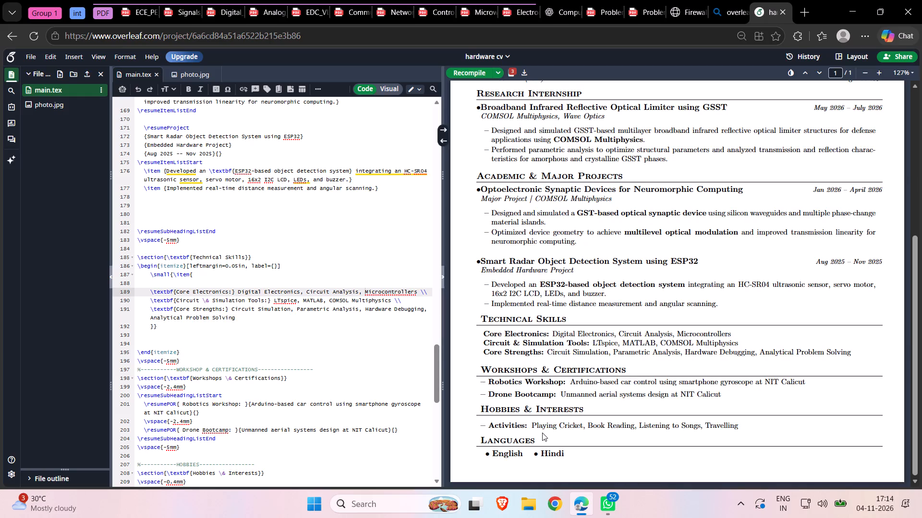
Review the whole compiled CV, from the header and About Me section down to Languages.
{"action": "scroll", "coordinate": [570, 429], "scroll_direction": "down", "scroll_amount": 6}
{"action": "scroll", "coordinate": [594, 404], "scroll_direction": "up", "scroll_amount": 4}
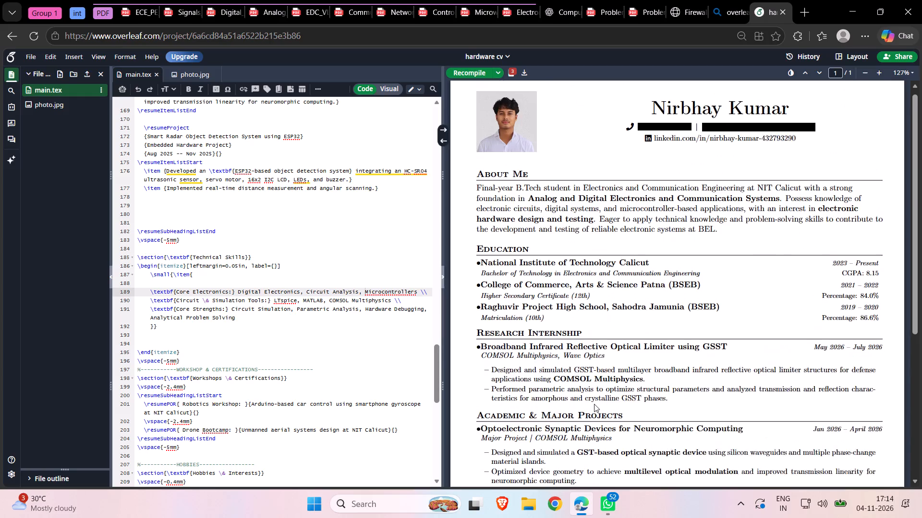
{"action": "scroll", "coordinate": [594, 404], "scroll_direction": "down", "scroll_amount": 3}
{"action": "scroll", "coordinate": [594, 403], "scroll_direction": "up", "scroll_amount": 4}
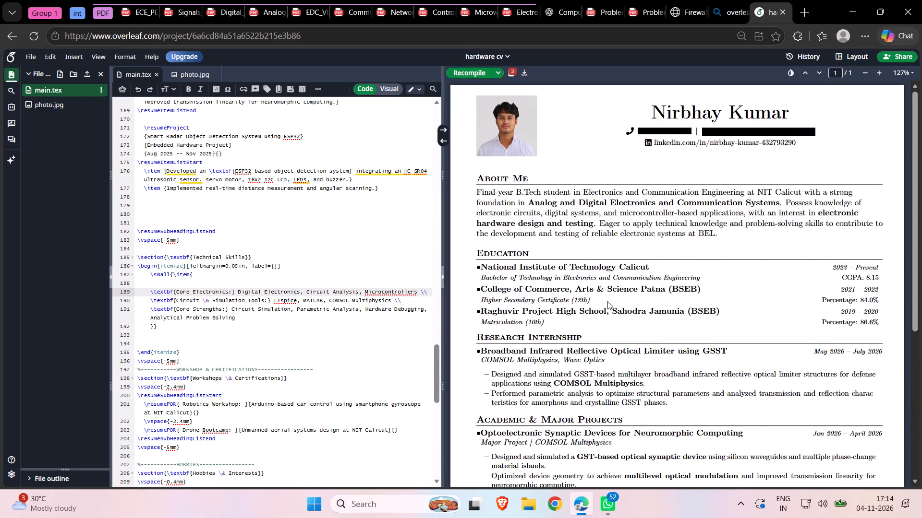
{"action": "scroll", "coordinate": [607, 301], "scroll_direction": "down", "scroll_amount": 3}
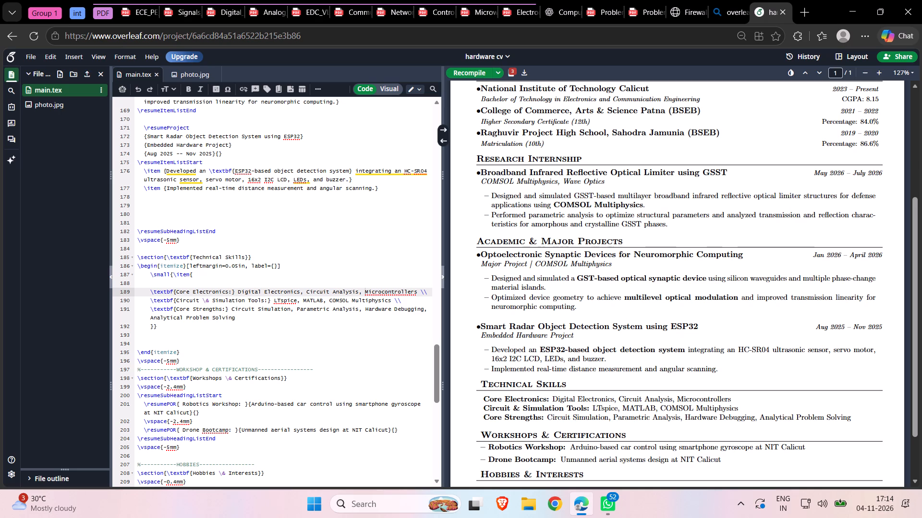
{"action": "scroll", "coordinate": [544, 328], "scroll_direction": "down", "scroll_amount": 2}
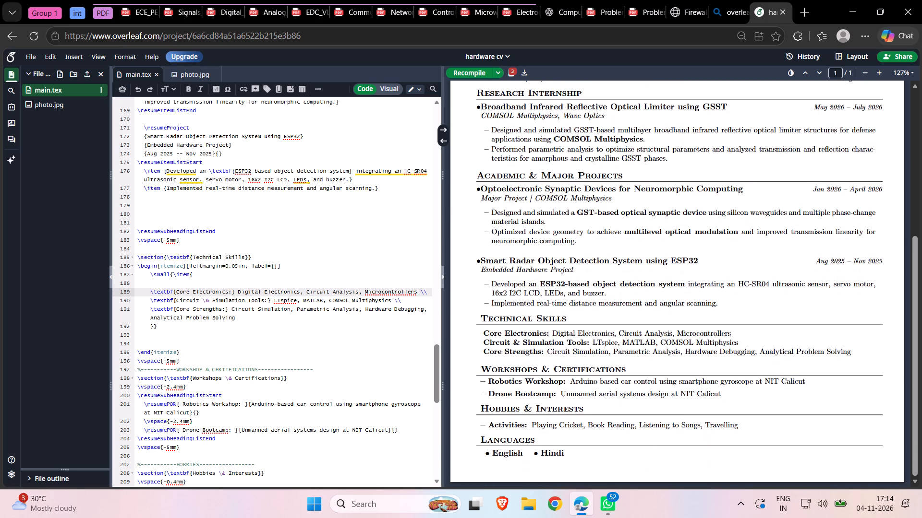
{"action": "scroll", "coordinate": [549, 337], "scroll_direction": "down", "scroll_amount": 1}
{"action": "scroll", "coordinate": [558, 340], "scroll_direction": "up", "scroll_amount": 1}
{"action": "scroll", "coordinate": [558, 340], "scroll_direction": "down", "scroll_amount": 2}
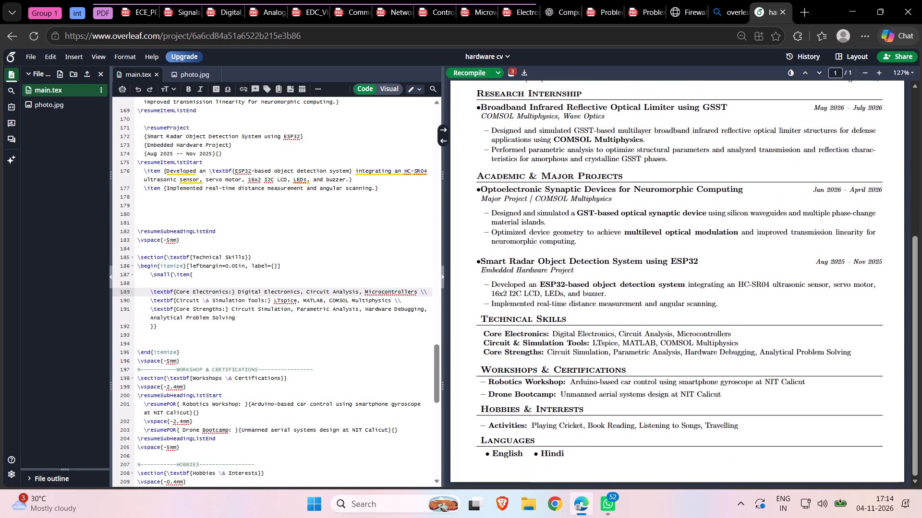
{"action": "scroll", "coordinate": [558, 339], "scroll_direction": "up", "scroll_amount": 2}
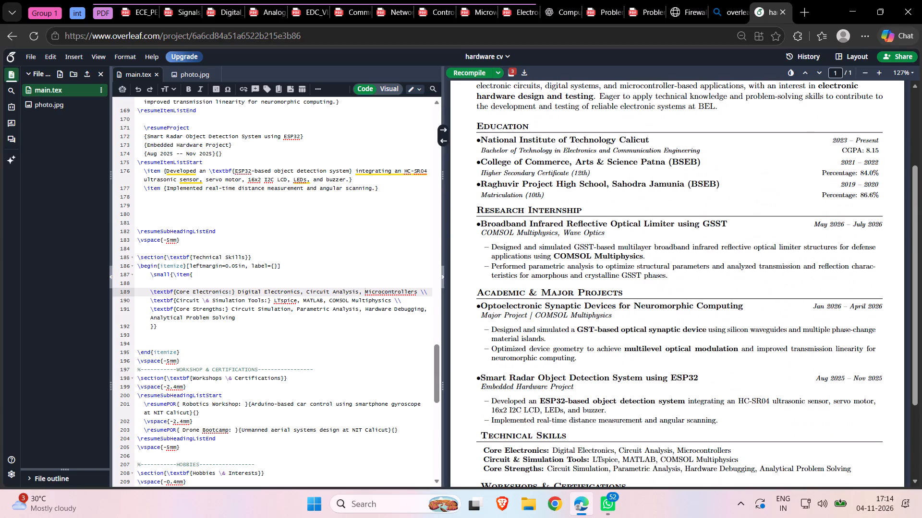
{"action": "scroll", "coordinate": [562, 336], "scroll_direction": "up", "scroll_amount": 2}
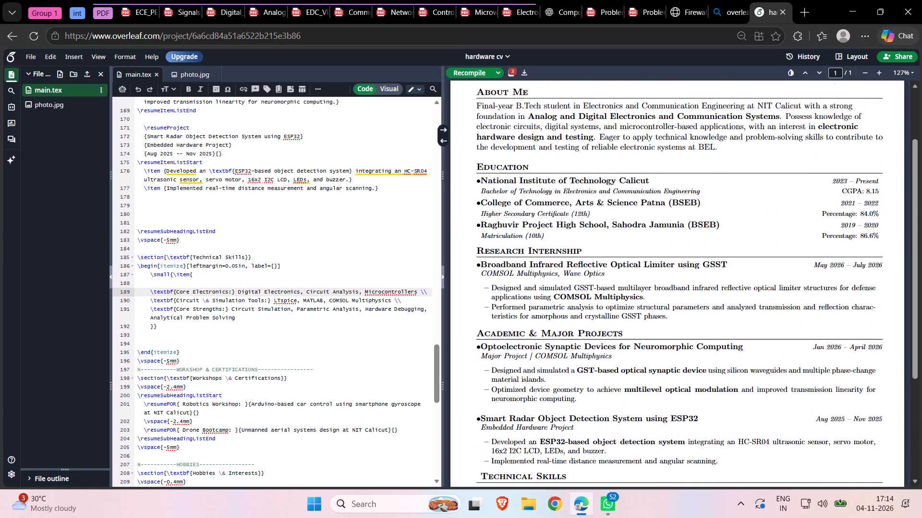
{"action": "scroll", "coordinate": [562, 336], "scroll_direction": "up", "scroll_amount": 1}
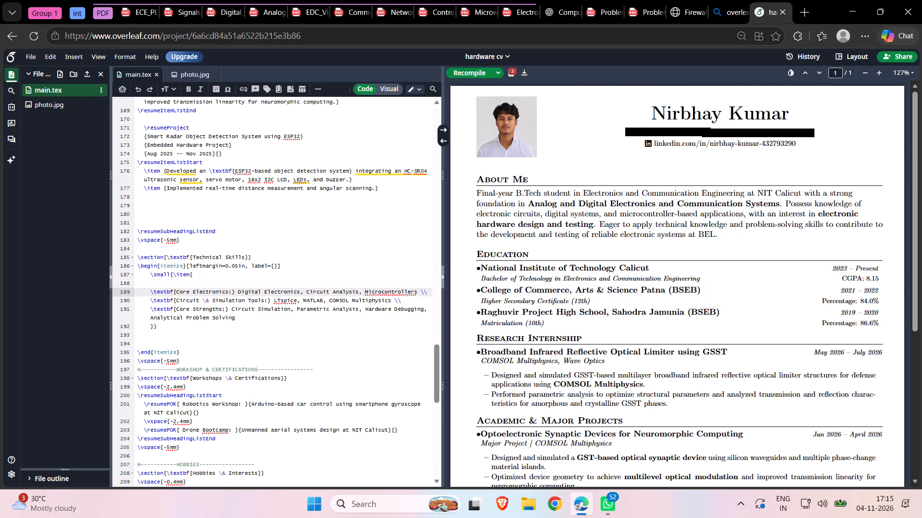
Delete "and Communication Systems" from the bold phrase in the About Me paragraph, recompile, and check the compiled CV.
{"action": "left_click_drag", "start_coordinate": [780, 206], "coordinate": [714, 206]}
{"action": "double_click", "coordinate": [699, 208]}
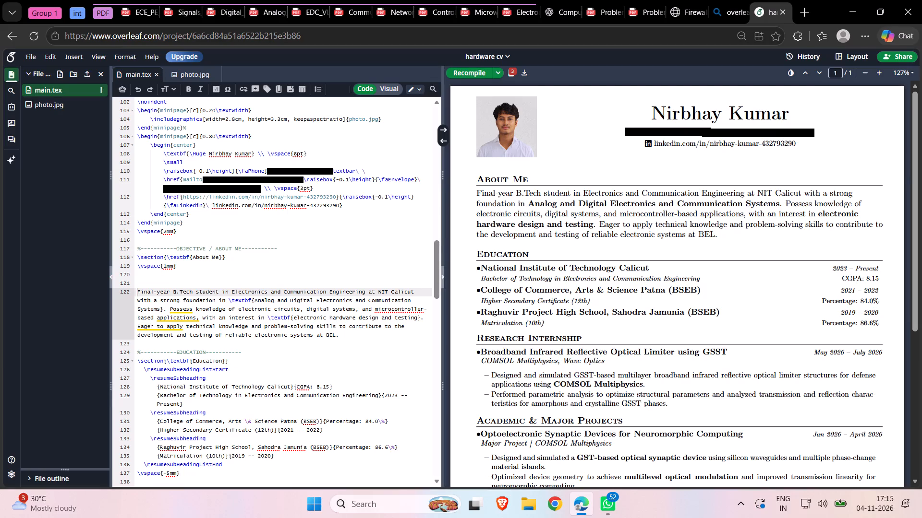
{"action": "left_click_drag", "start_coordinate": [354, 300], "coordinate": [157, 313]}
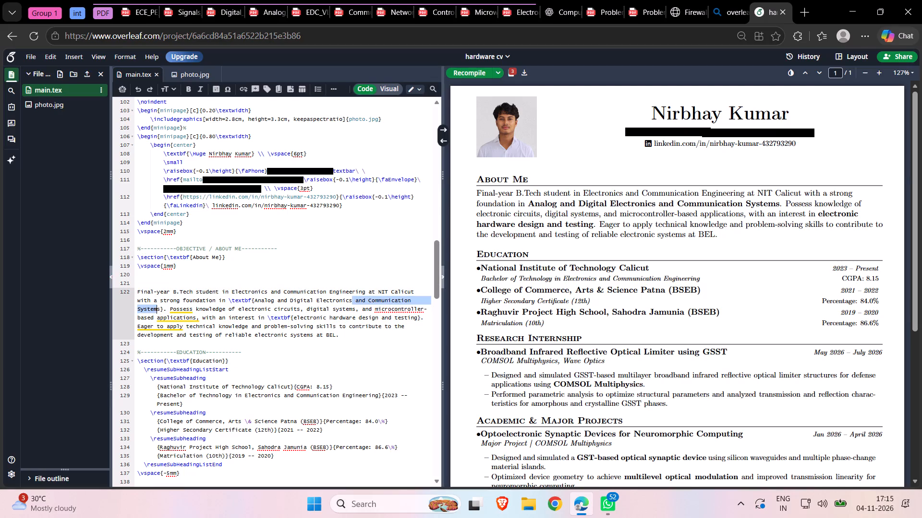
{"action": "left_click_drag", "start_coordinate": [157, 313], "coordinate": [159, 309]}
{"action": "key", "text": "BackSpace"}
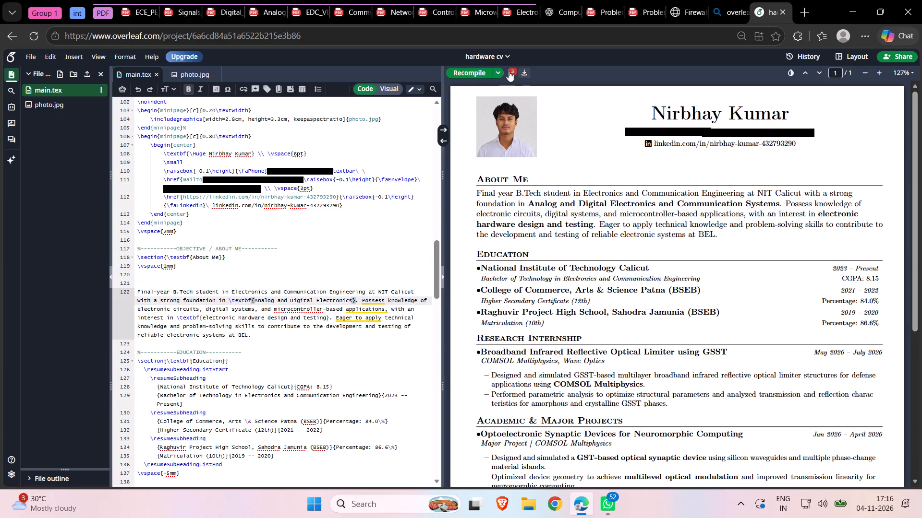
{"action": "left_click", "coordinate": [471, 79]}
{"action": "left_click", "coordinate": [466, 70]}
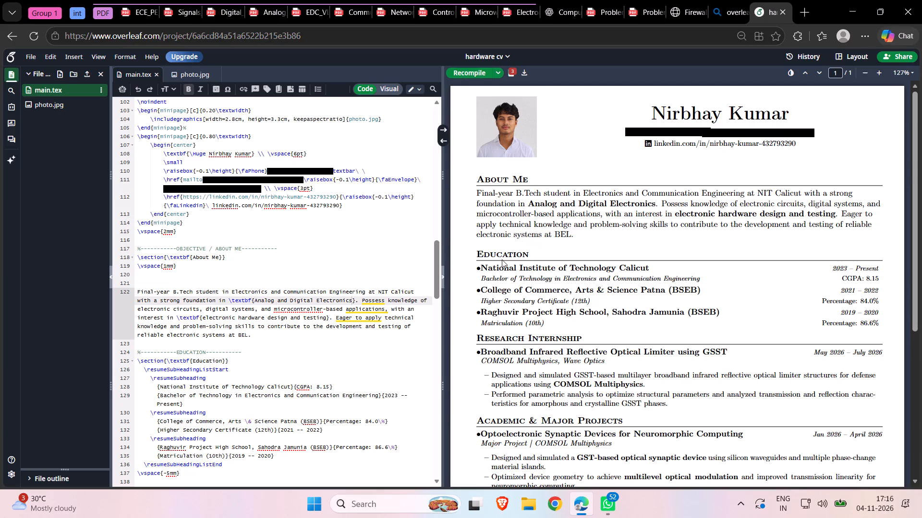
{"action": "scroll", "coordinate": [524, 265], "scroll_direction": "down", "scroll_amount": 1}
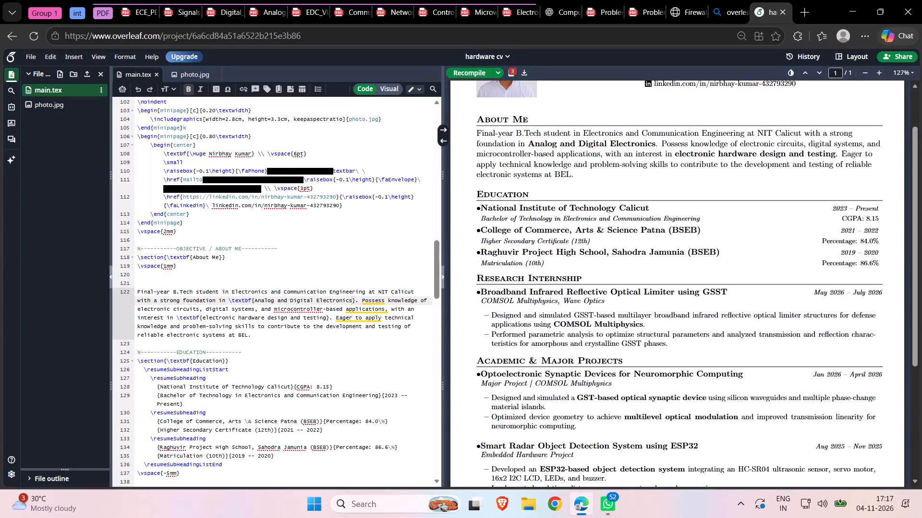
{"action": "scroll", "coordinate": [523, 353], "scroll_direction": "down", "scroll_amount": 2}
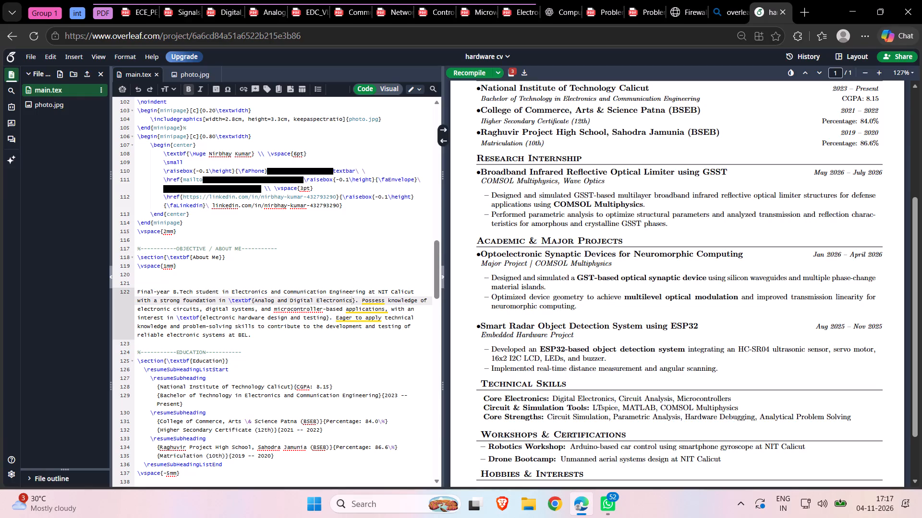
{"action": "scroll", "coordinate": [507, 340], "scroll_direction": "down", "scroll_amount": 1}
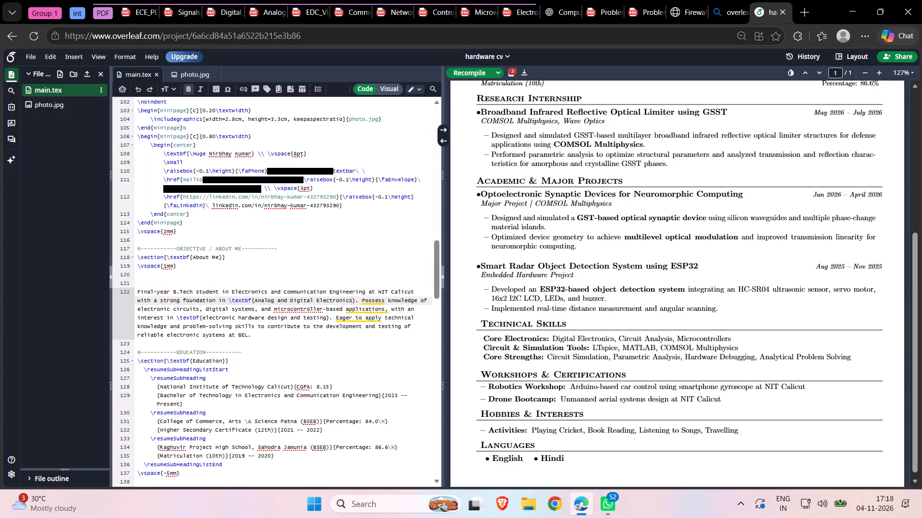
{"action": "scroll", "coordinate": [561, 398], "scroll_direction": "down", "scroll_amount": 1}
{"action": "scroll", "coordinate": [529, 423], "scroll_direction": "down", "scroll_amount": 1}
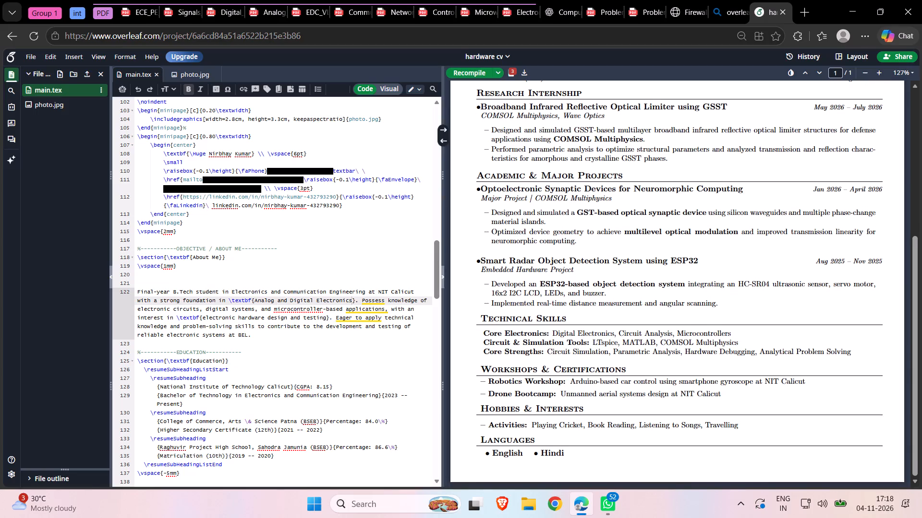